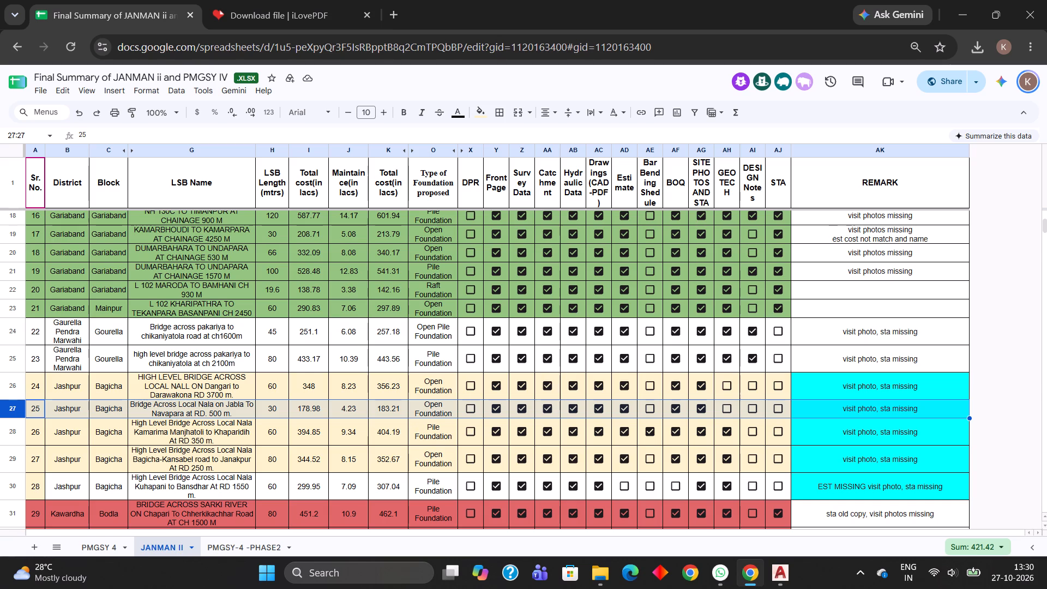
# Switch to the 03 CATCHMENT folder and review the site details in the Jabla to Nawapara catchment PDF, closing it when done.
pyautogui.click(962, 10)
pyautogui.click(748, 322)
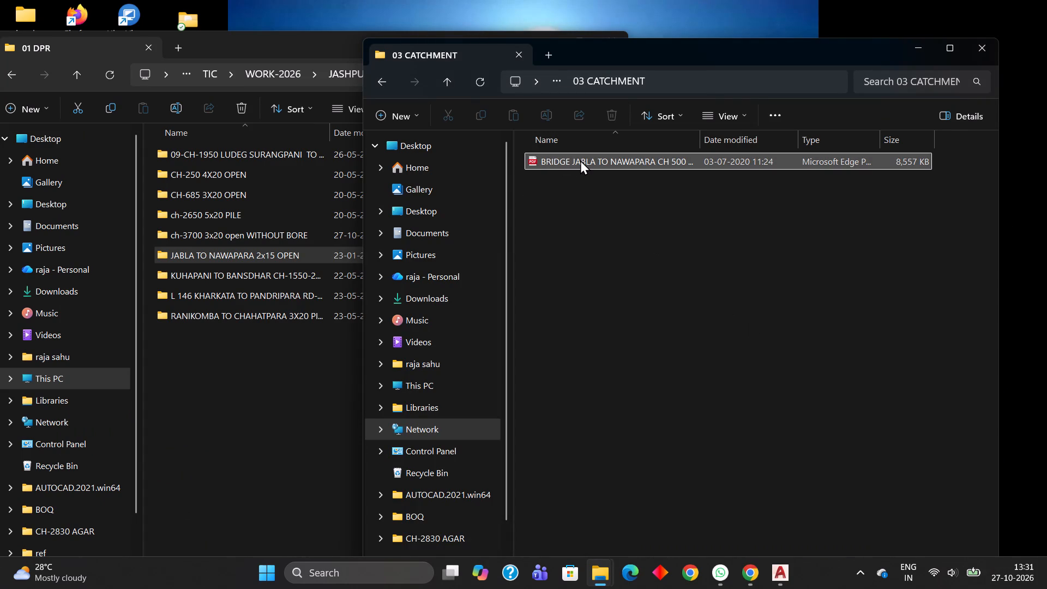
pyautogui.doubleClick(580, 160)
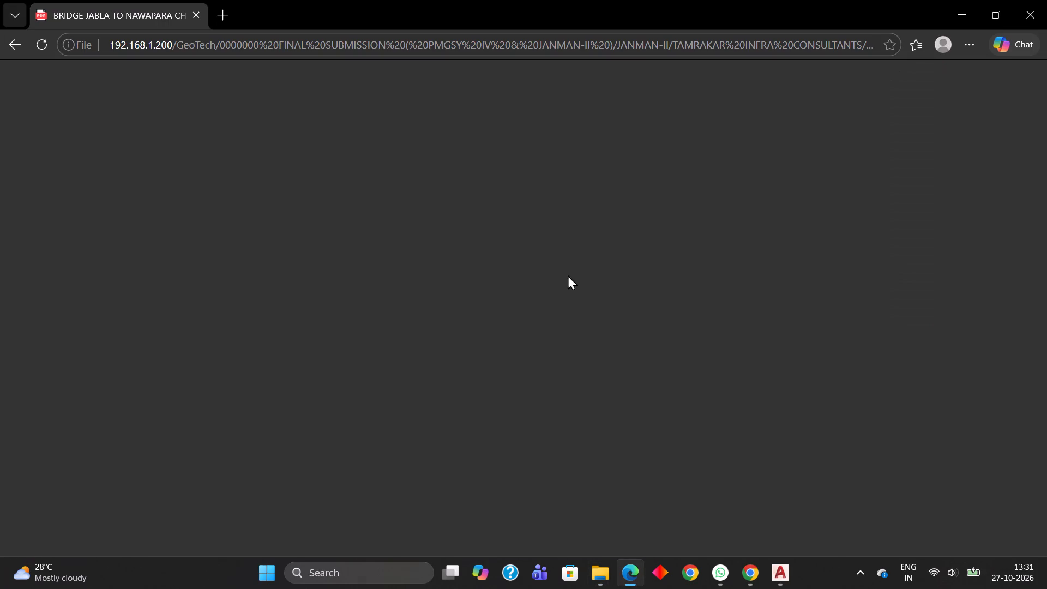
pyautogui.scroll(-6, 555, 377)
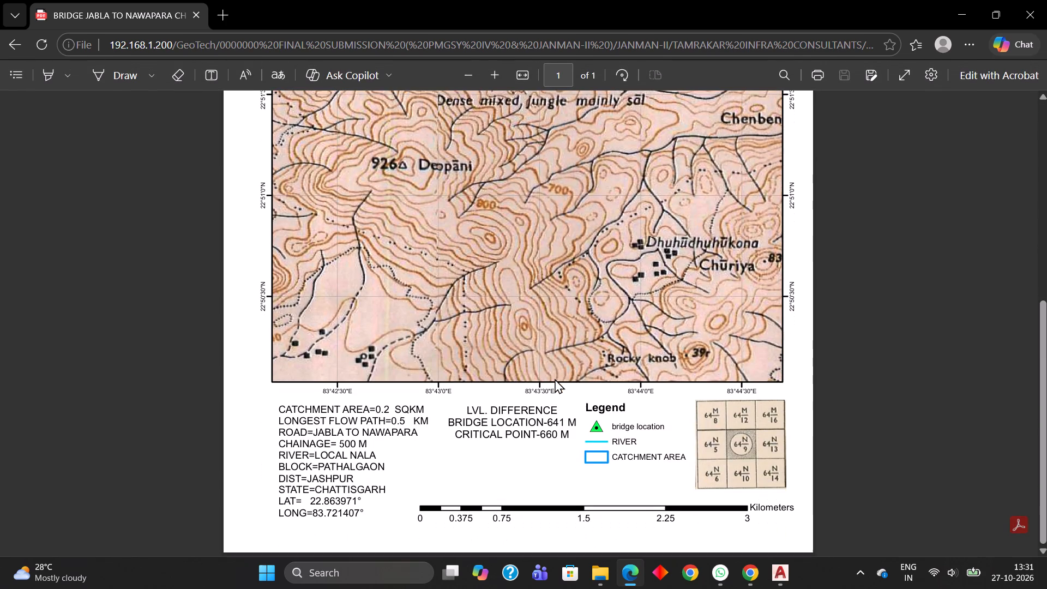
pyautogui.scroll(-5, 555, 378)
pyautogui.click(1039, 7)
pyautogui.click(746, 345)
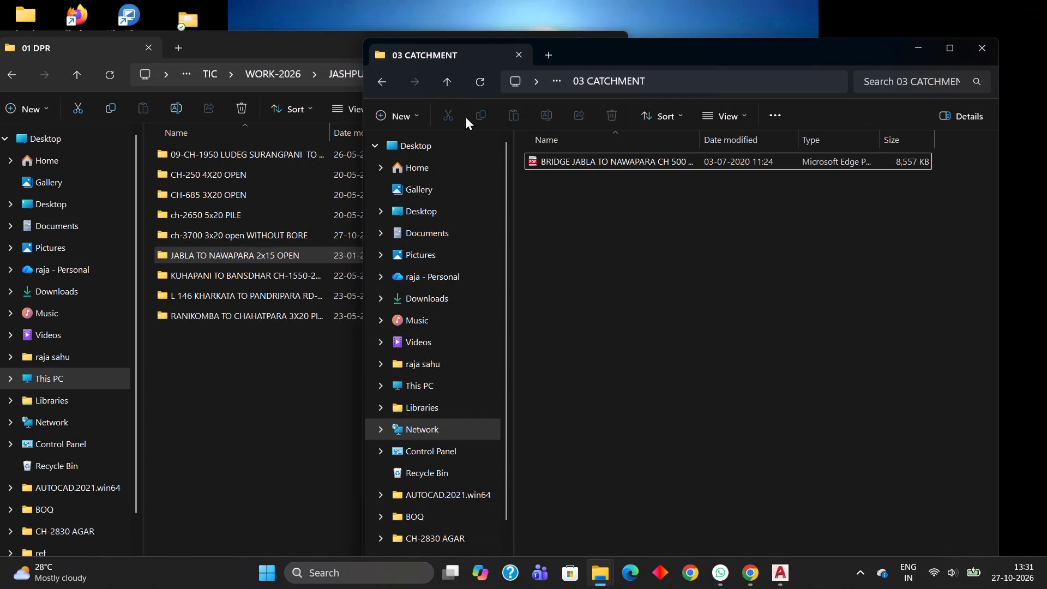
# Check the bore data file names in 02 PMGSY BORE DATA 2026 > 2-TIC > 03-PATHALGAON on the g network share.
pyautogui.moveTo(261, 48); pyautogui.dragTo(254, 59)
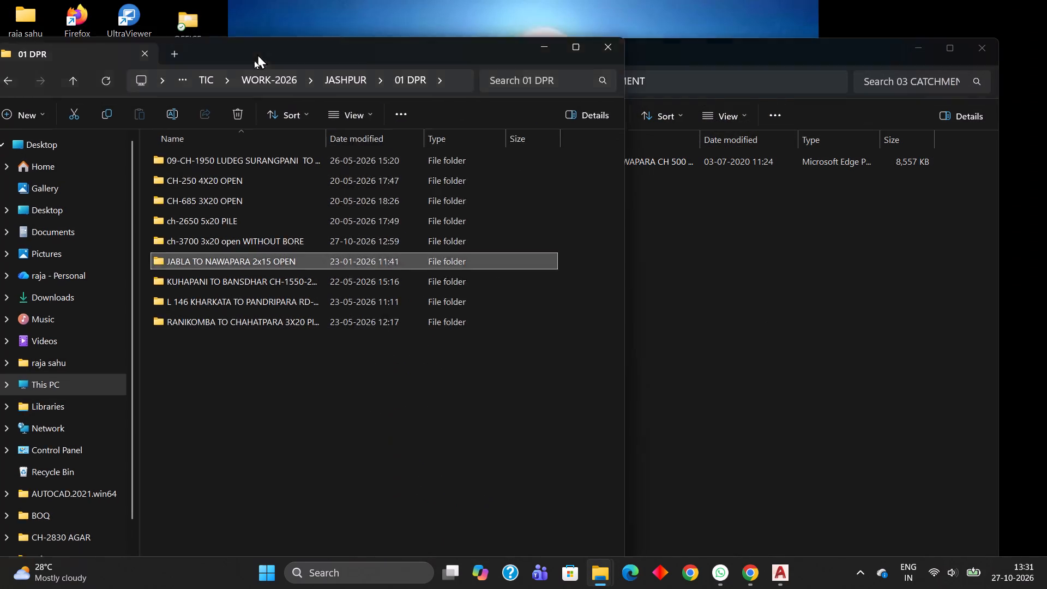
pyautogui.moveTo(254, 59); pyautogui.dragTo(185, 183)
pyautogui.doubleClick(190, 73)
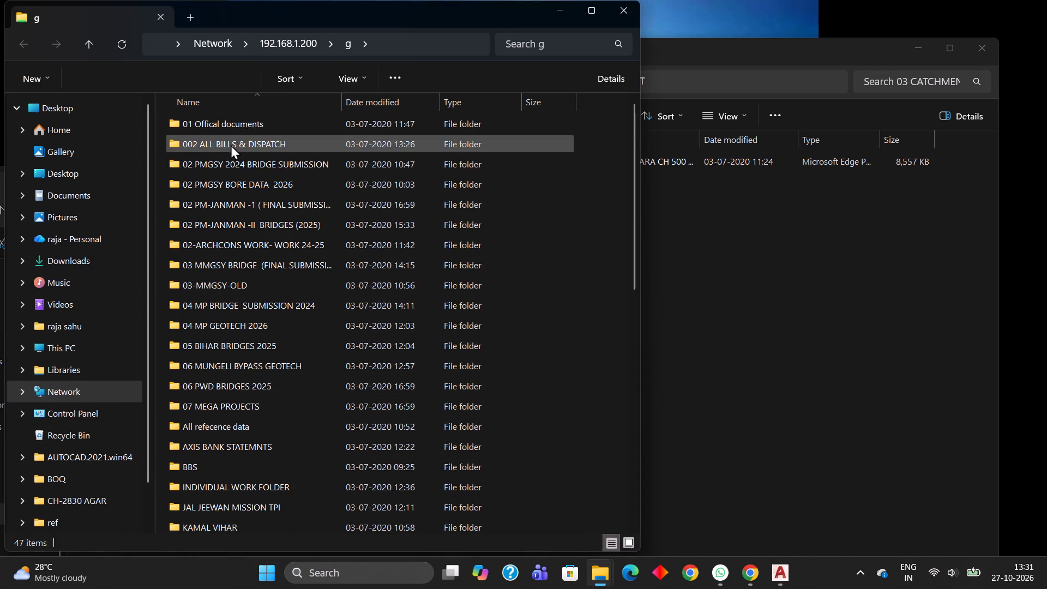
pyautogui.doubleClick(266, 180)
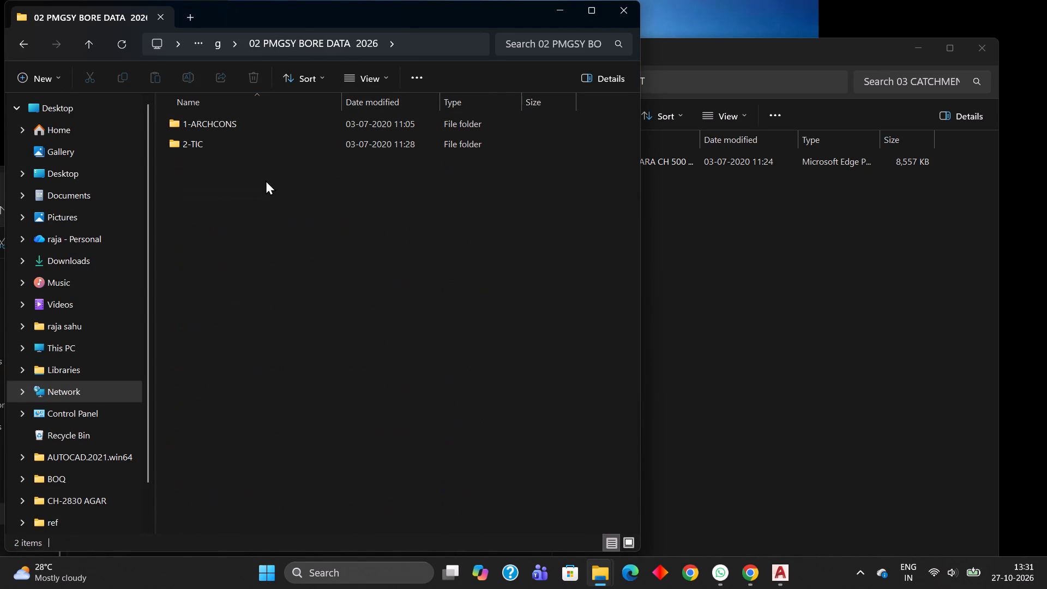
pyautogui.doubleClick(242, 140)
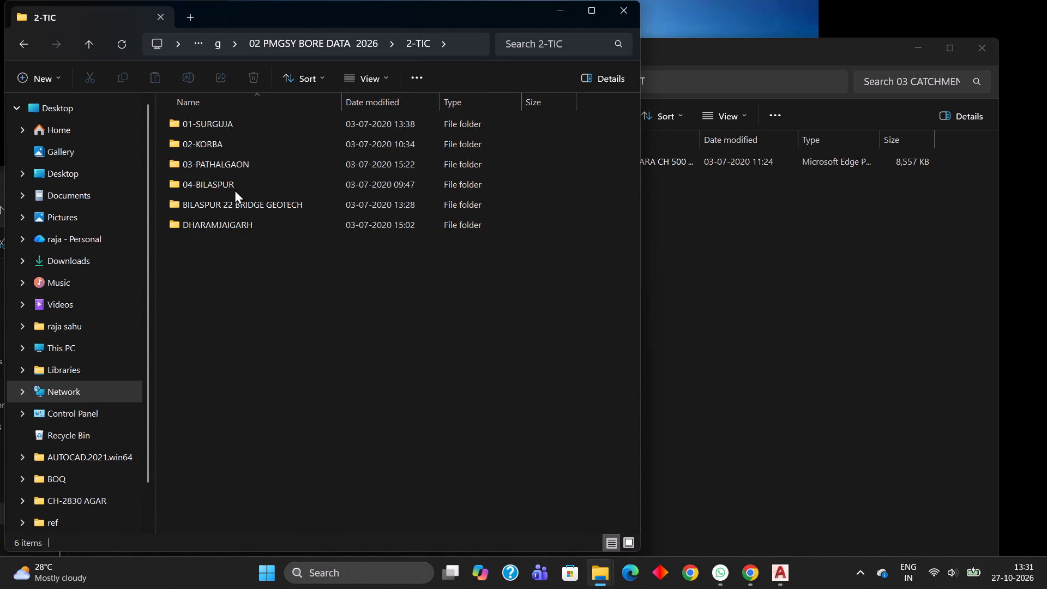
pyautogui.doubleClick(246, 161)
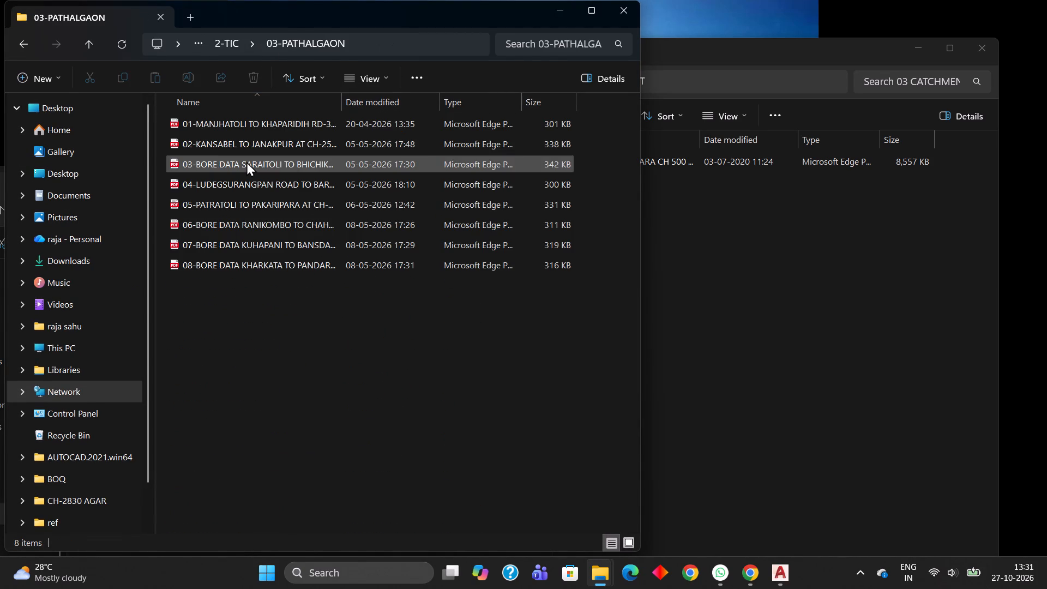
pyautogui.click(340, 97)
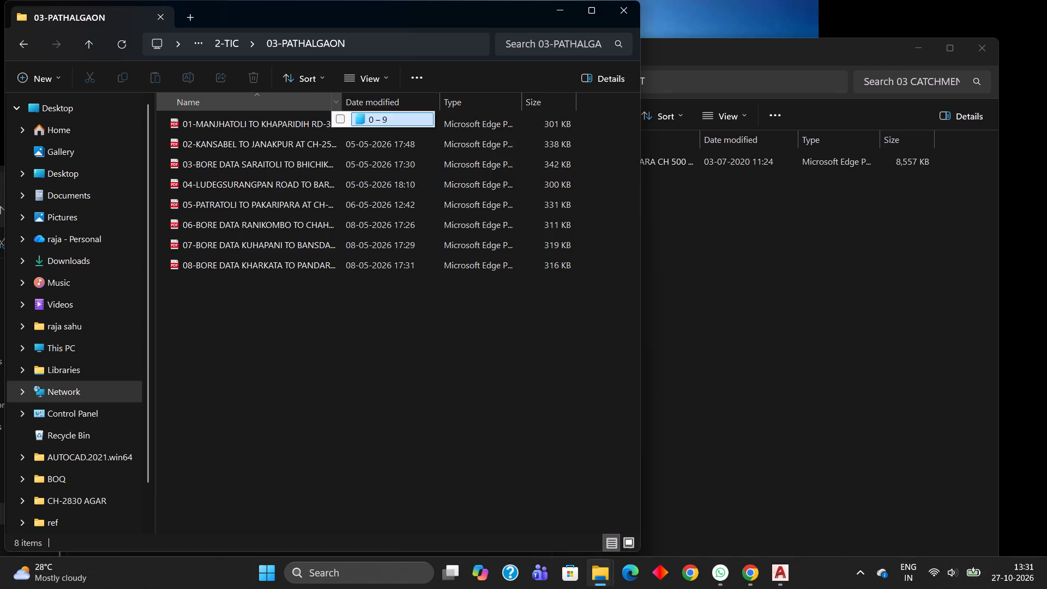
pyautogui.moveTo(346, 101); pyautogui.dragTo(458, 112)
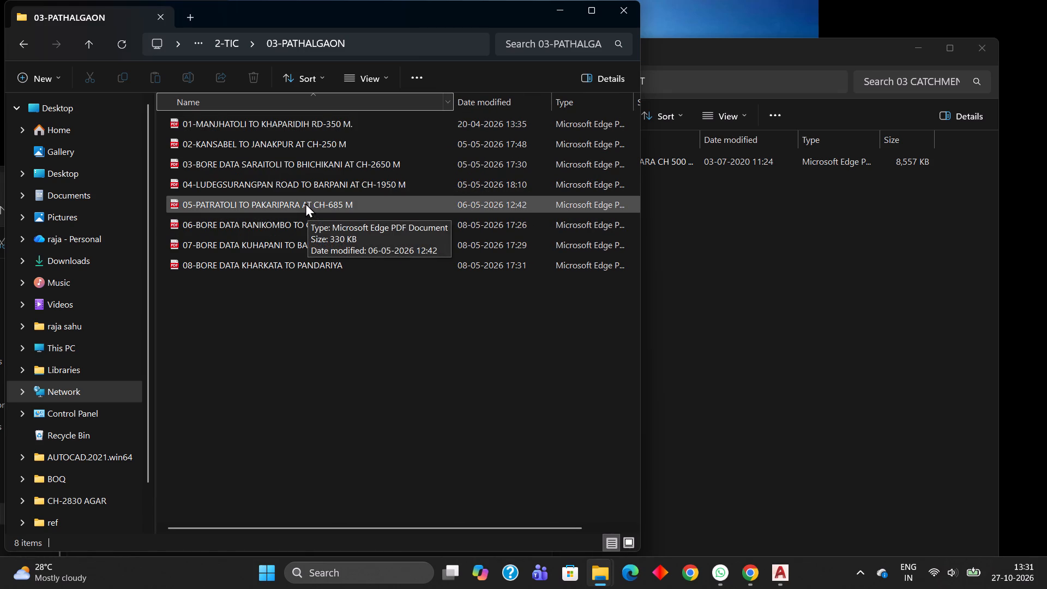
pyautogui.click(561, 4)
pyautogui.click(627, 259)
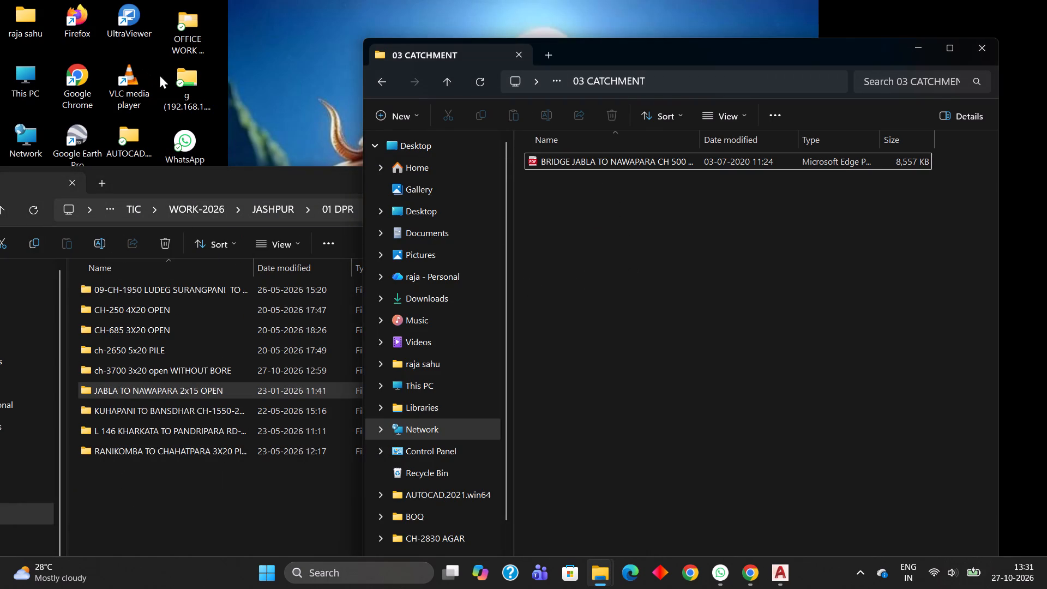
# Browse the server's GeoTech share and check the TIC folder inside 000000 PMGSY-IV PHASE II.
pyautogui.doubleClick(186, 74)
pyautogui.click(305, 42)
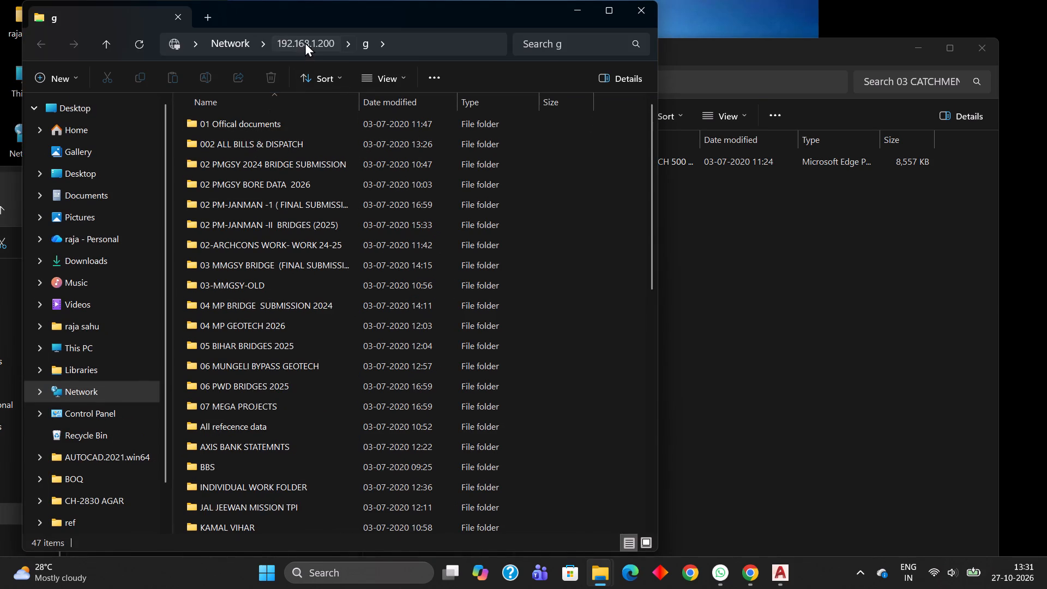
pyautogui.doubleClick(428, 110)
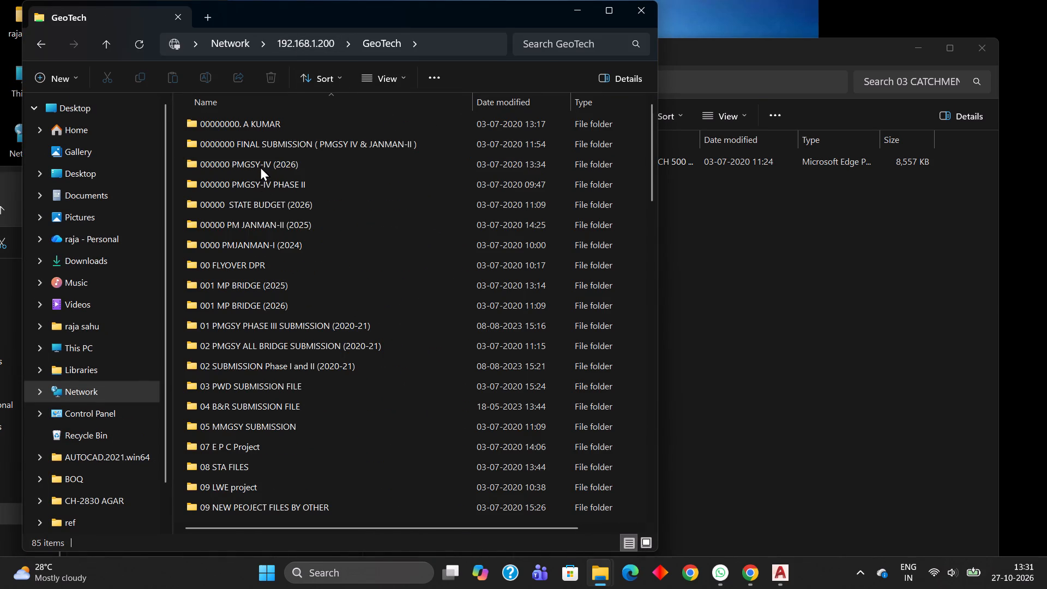
pyautogui.doubleClick(264, 188)
pyautogui.doubleClick(209, 142)
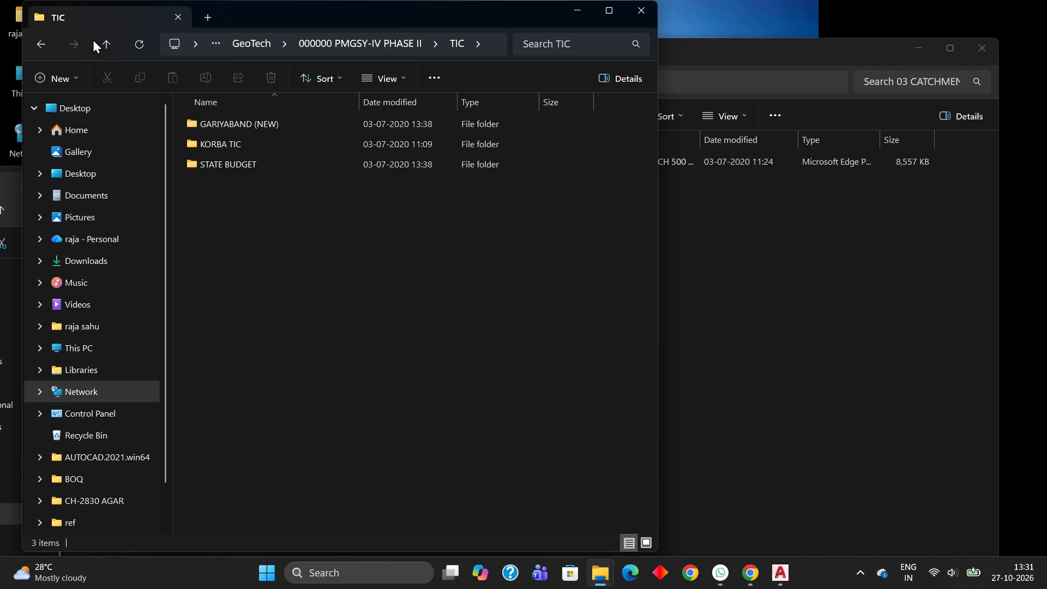
pyautogui.click(109, 39)
pyautogui.click(109, 39)
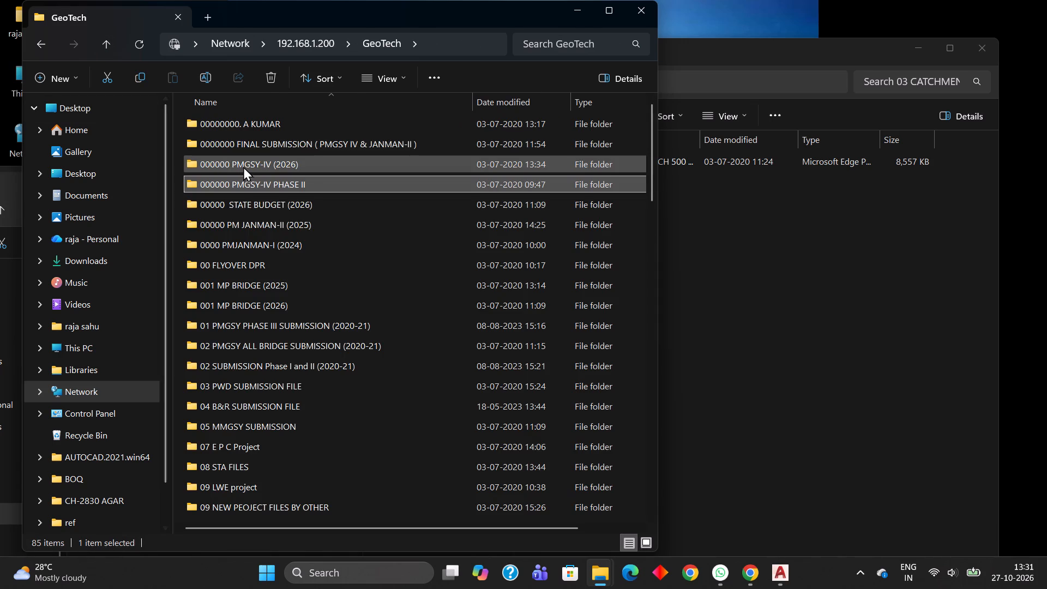
# Examine the bridge folders in 00000 PM JANMAN-II (2025) > 02 TIC > 03 JASHPUR > STAGE-II > 01 BAGICHA, also checking STAGE-I.
pyautogui.click(253, 166)
pyautogui.doubleClick(280, 229)
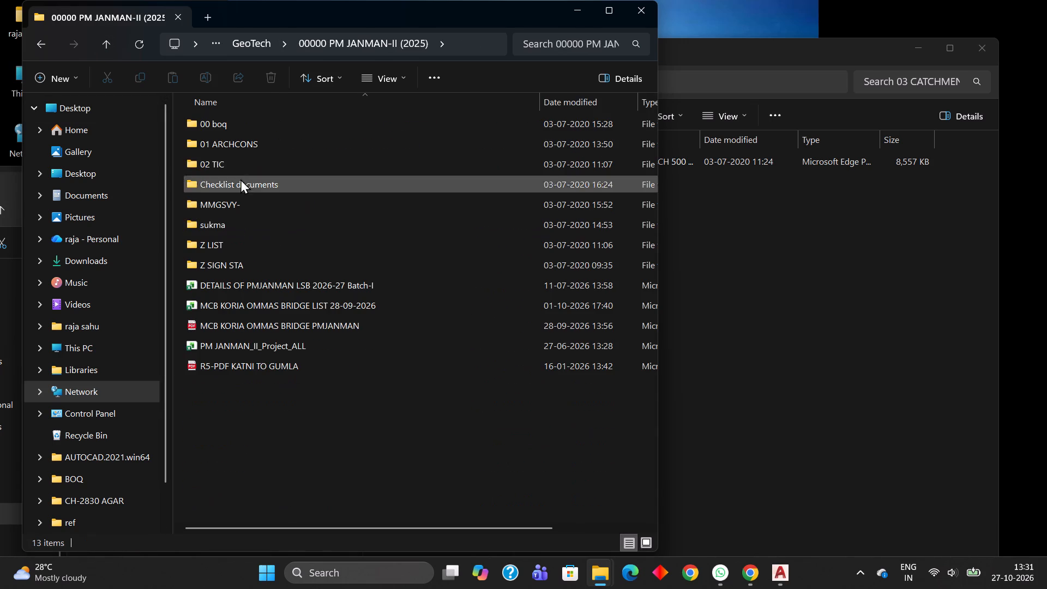
pyautogui.doubleClick(241, 163)
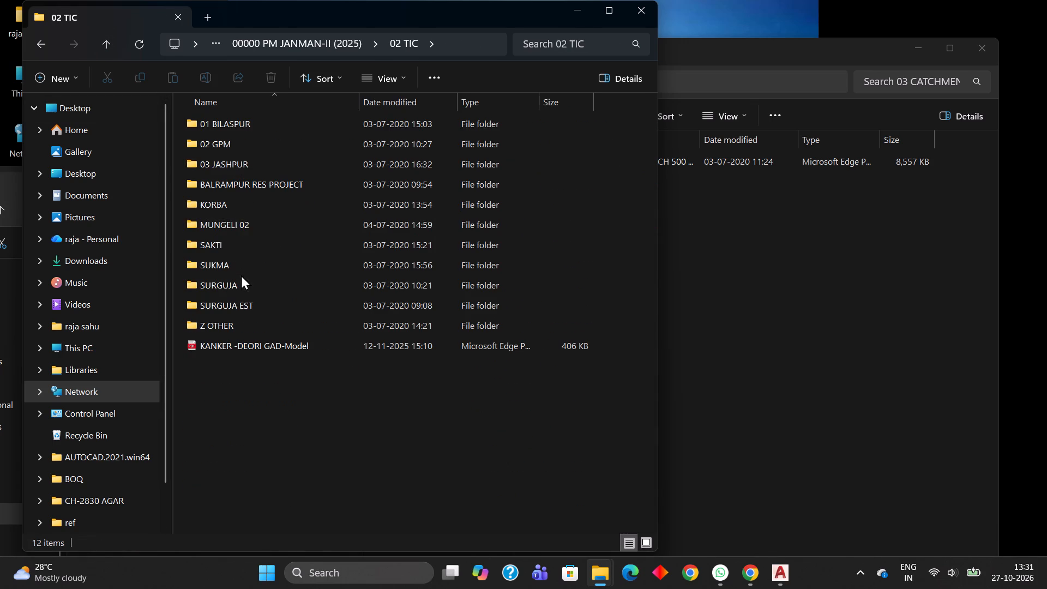
pyautogui.doubleClick(275, 165)
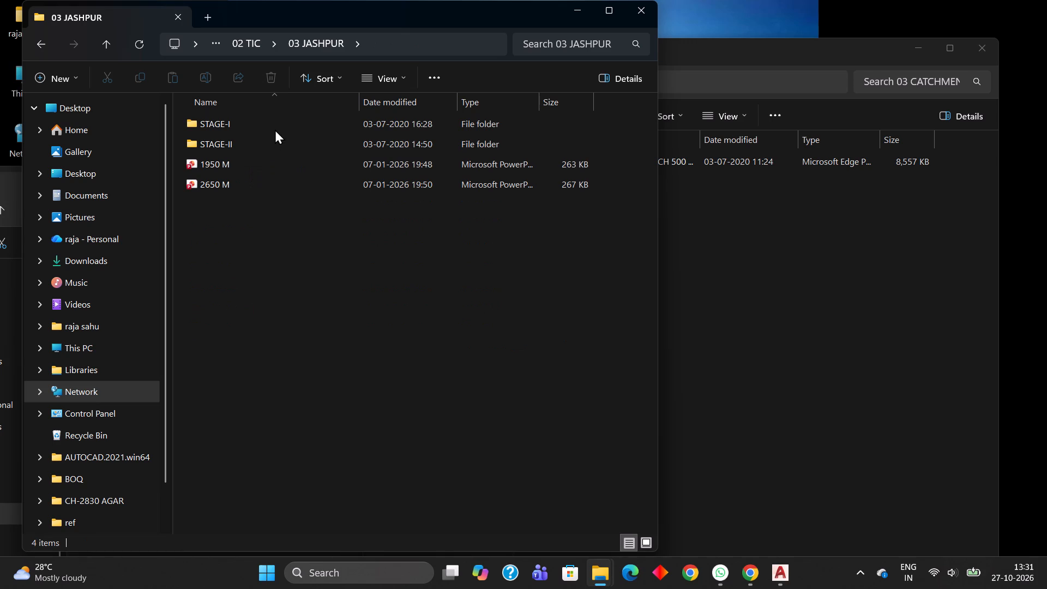
pyautogui.doubleClick(275, 123)
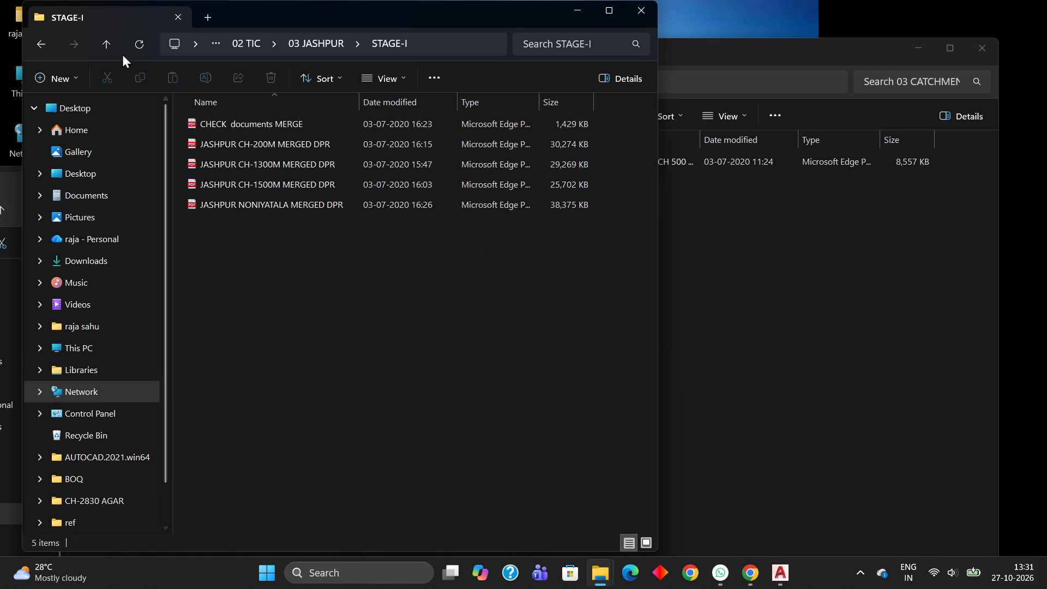
pyautogui.click(104, 38)
pyautogui.doubleClick(223, 147)
pyautogui.doubleClick(244, 123)
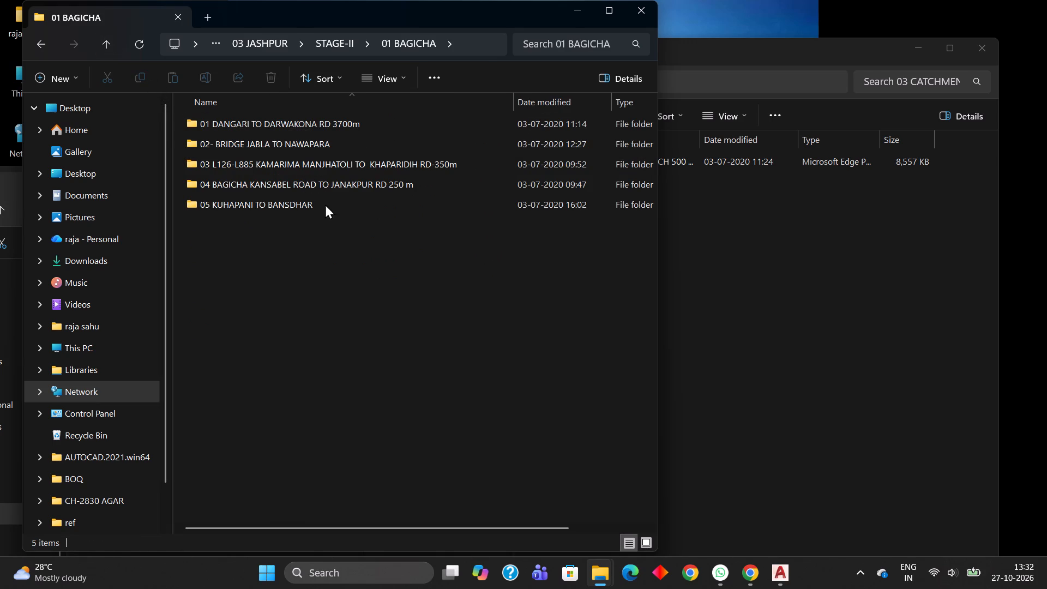
pyautogui.click(572, 0)
pyautogui.click(580, 6)
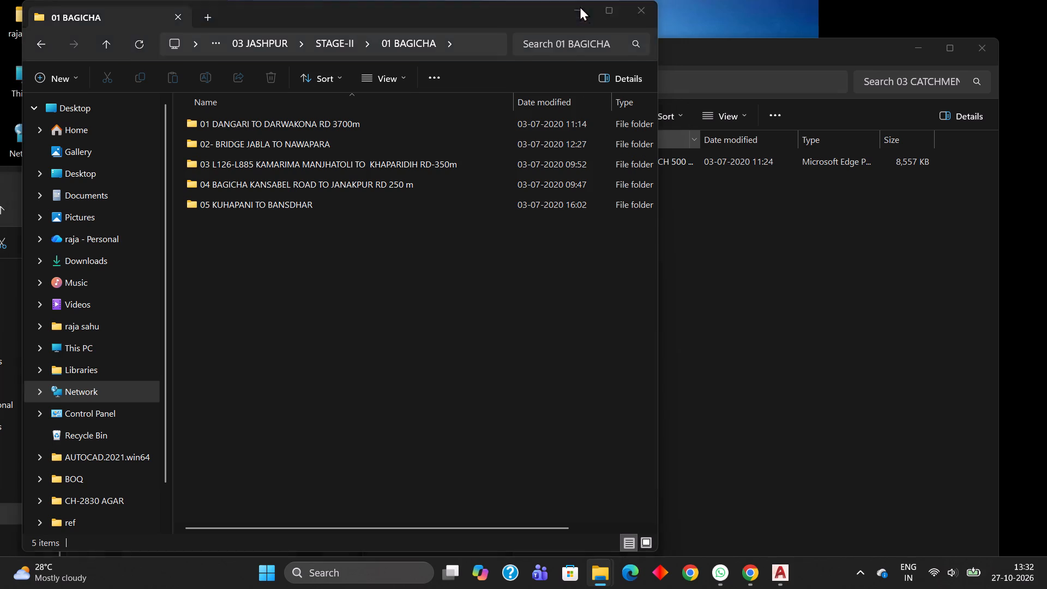
pyautogui.click(674, 331)
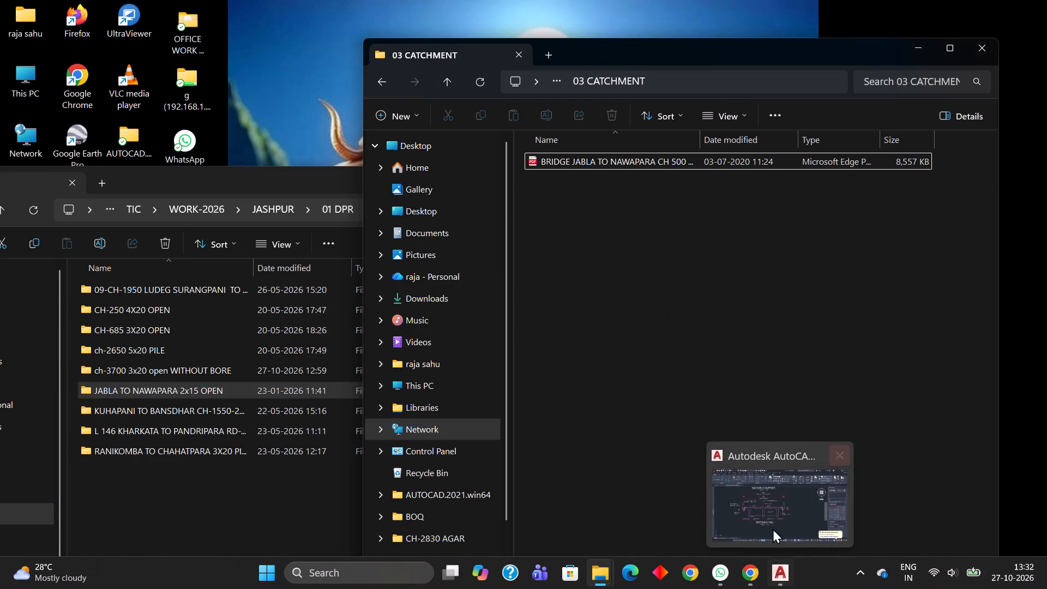
# Open the Jabla to Nawapara CH 500 M catchment PDF from 03 CATCHMENT in Foxit PDF Editor.
pyautogui.click(623, 180)
pyautogui.rightClick(574, 165)
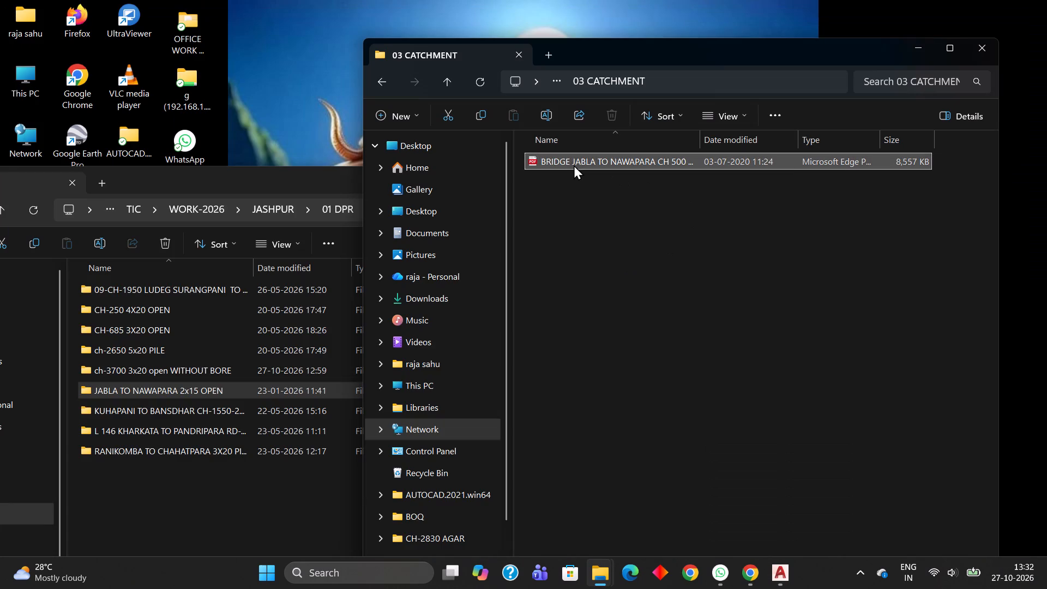
pyautogui.click(618, 242)
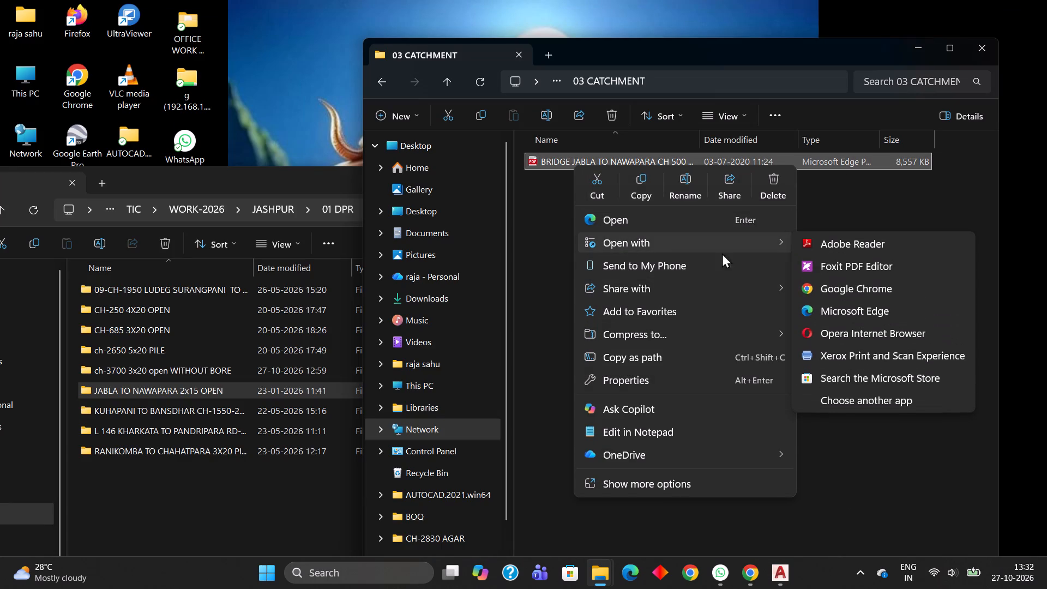
pyautogui.click(818, 267)
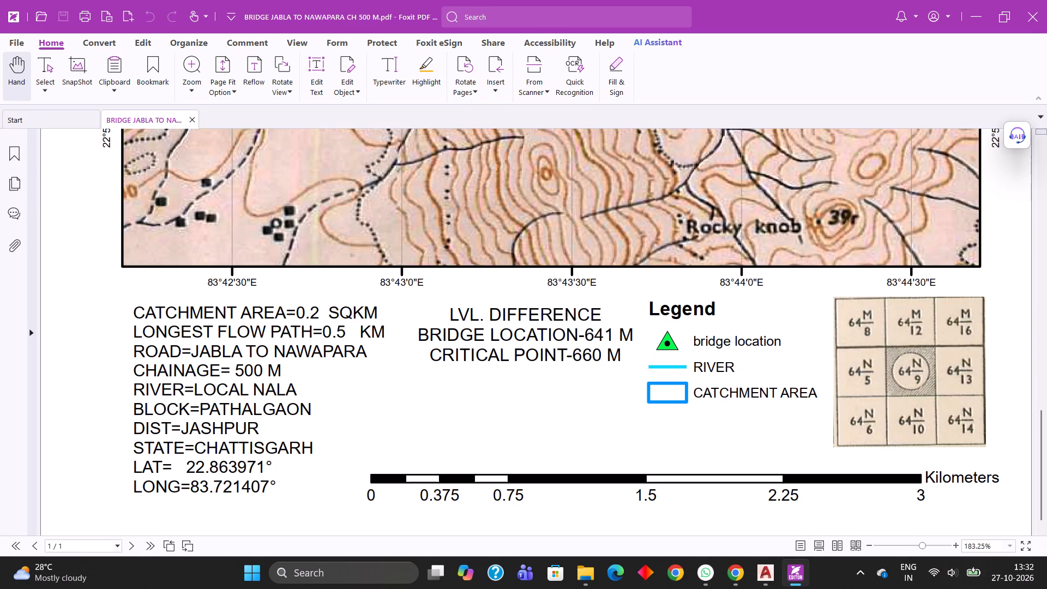
# Edit the BLOCK line in the catchment map's site details to read BAGICHA.
pyautogui.click(231, 411)
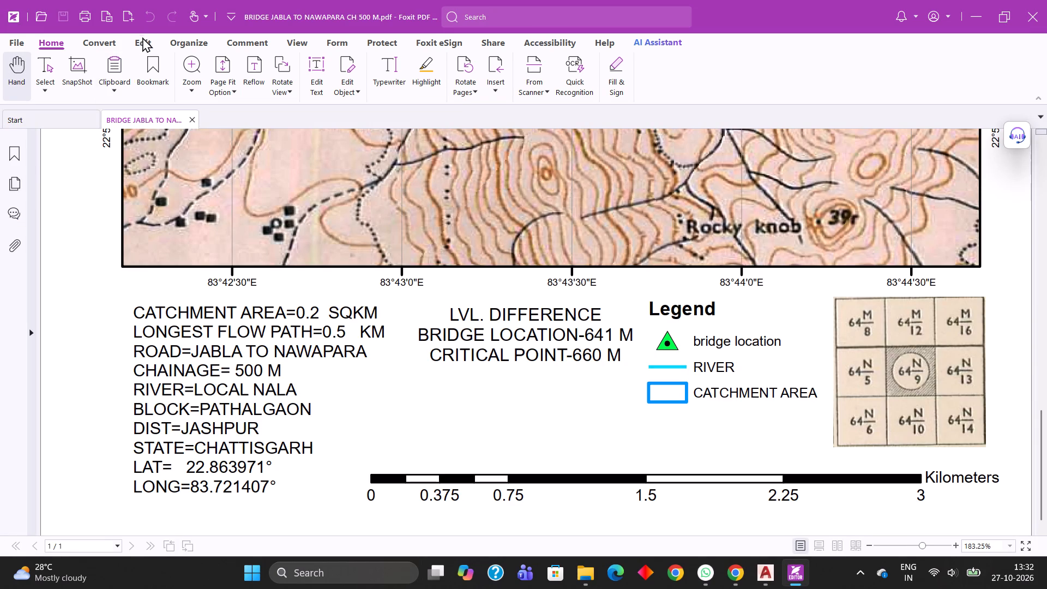
pyautogui.click(141, 40)
pyautogui.click(116, 86)
pyautogui.click(123, 116)
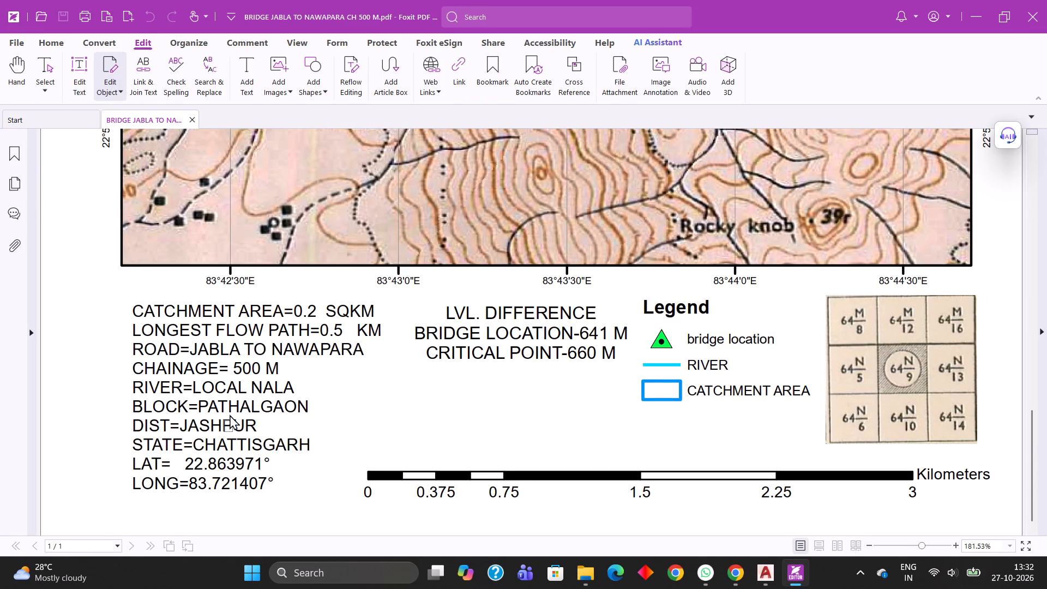
pyautogui.click(224, 408)
pyautogui.moveTo(208, 396); pyautogui.dragTo(338, 424)
pyautogui.press('Delete')
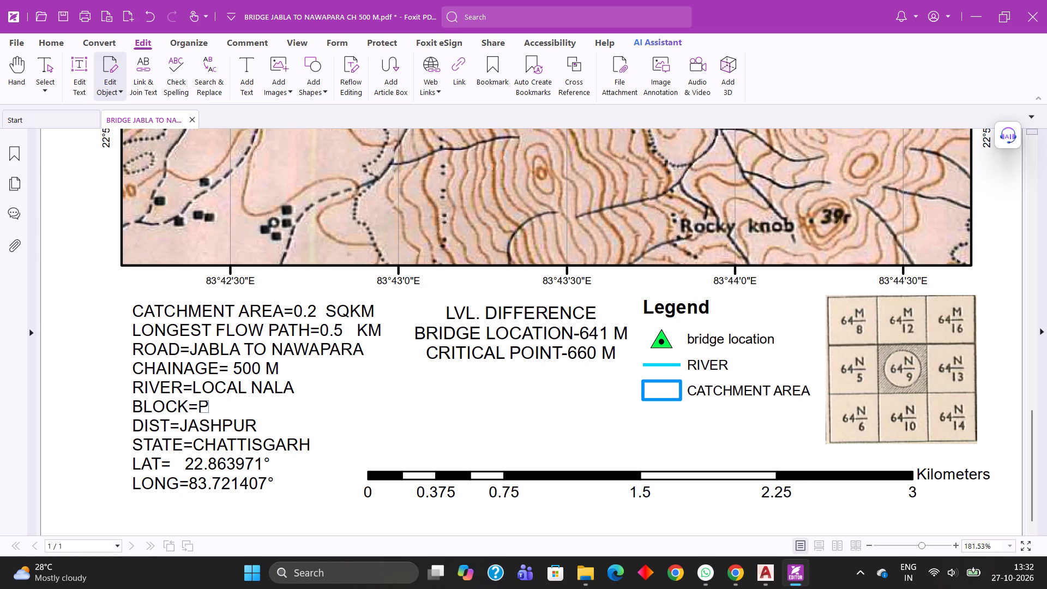
pyautogui.doubleClick(204, 408)
pyautogui.doubleClick(204, 405)
pyautogui.write('BAGICHA')
pyautogui.click(368, 419)
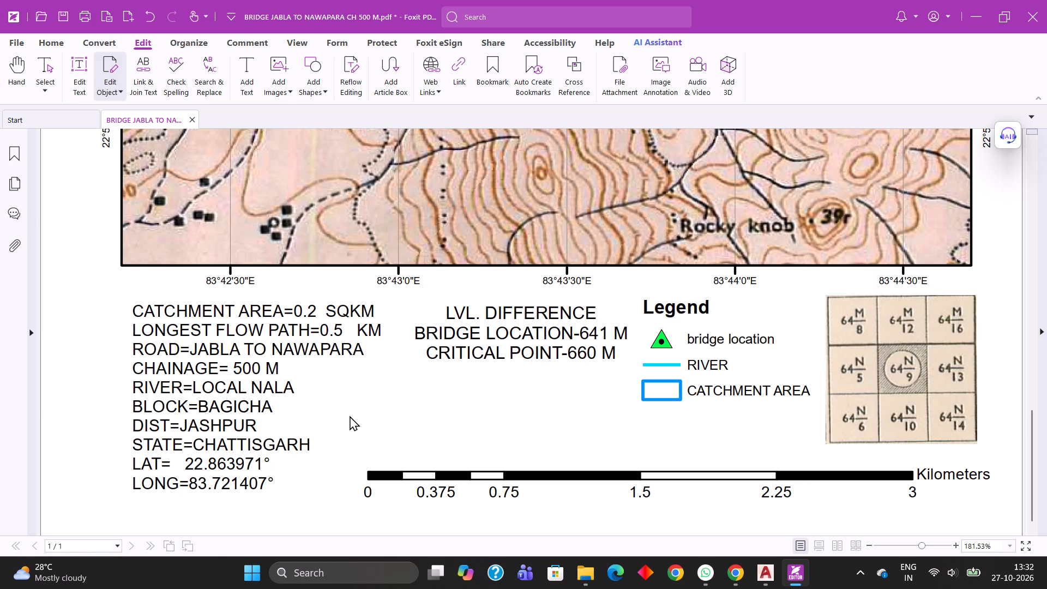
# Save the edited catchment PDF and look over the lower part of the map sheet.
pyautogui.hotkey('ctrl', 's')
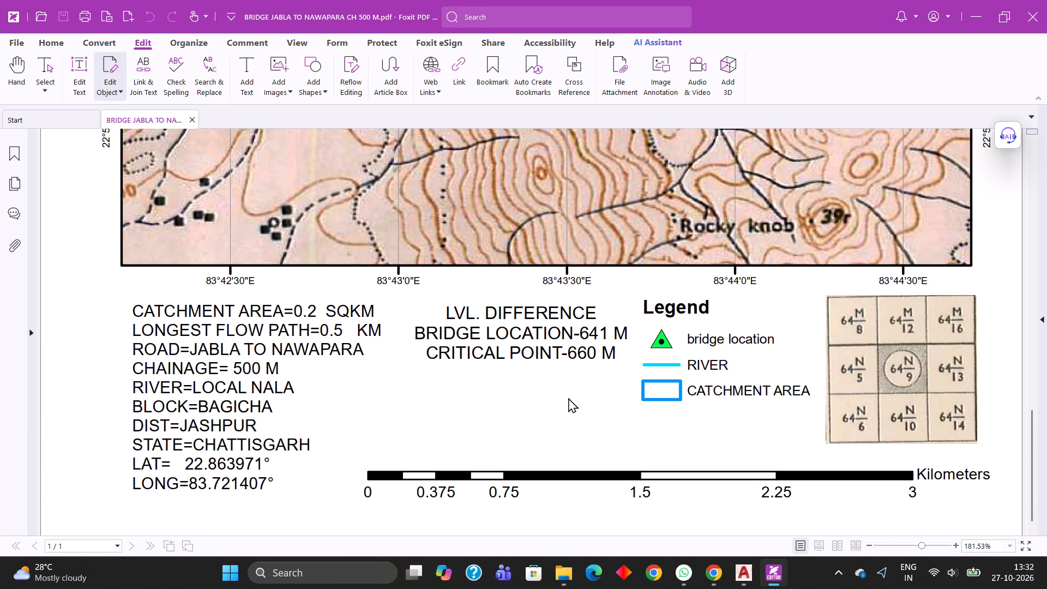
pyautogui.scroll(-4, 564, 398)
pyautogui.scroll(6, 559, 398)
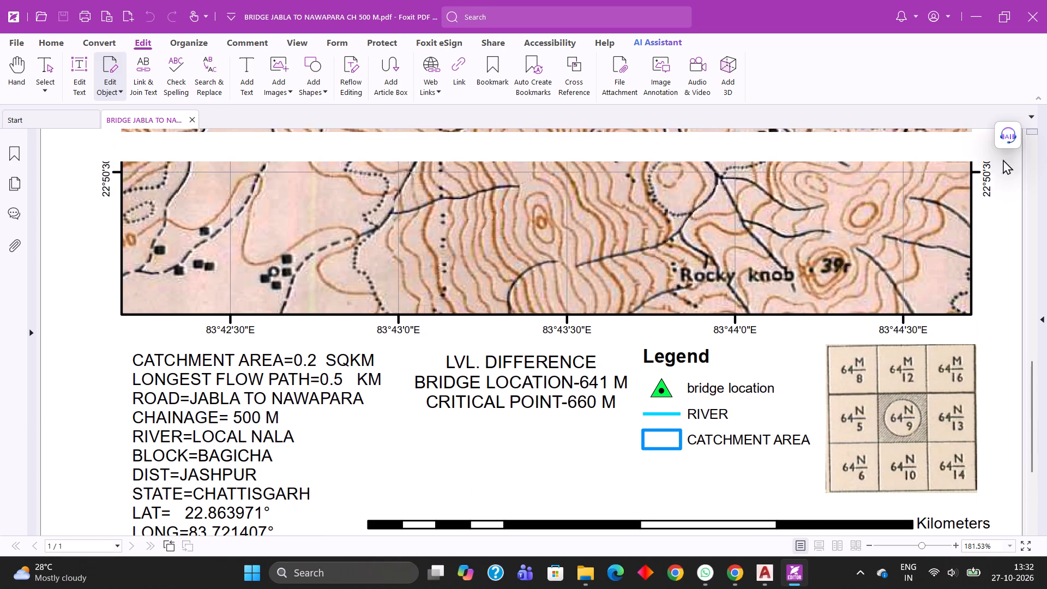
pyautogui.hotkey('ctrl', 's')
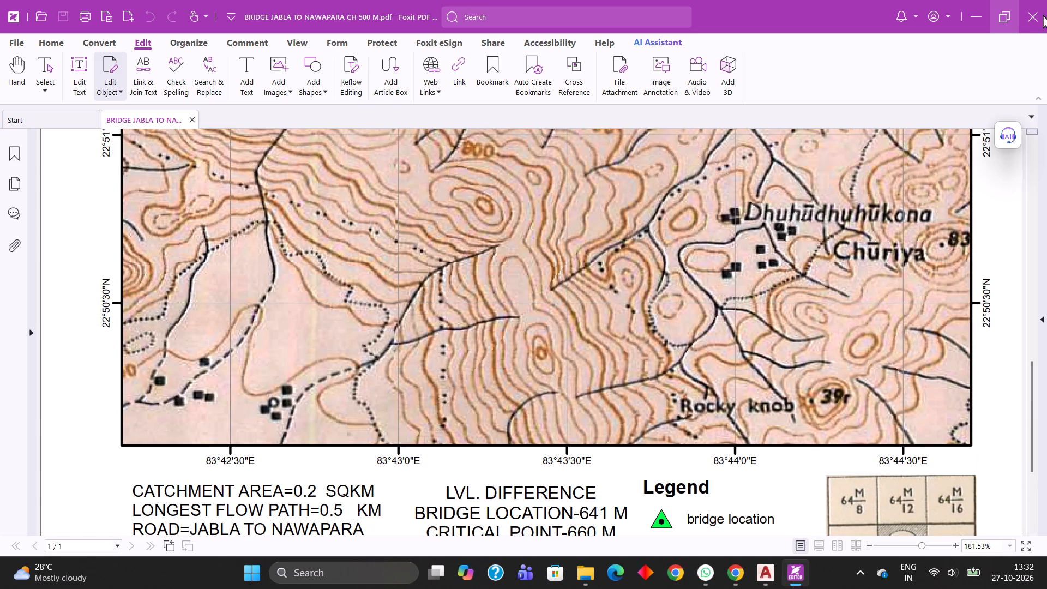
# Close the catchment PDF and check the road, chainage, block and district on the front page PDF in 01 FRONT PAGE.
pyautogui.click(1043, 12)
pyautogui.moveTo(581, 299); pyautogui.dragTo(571, 244)
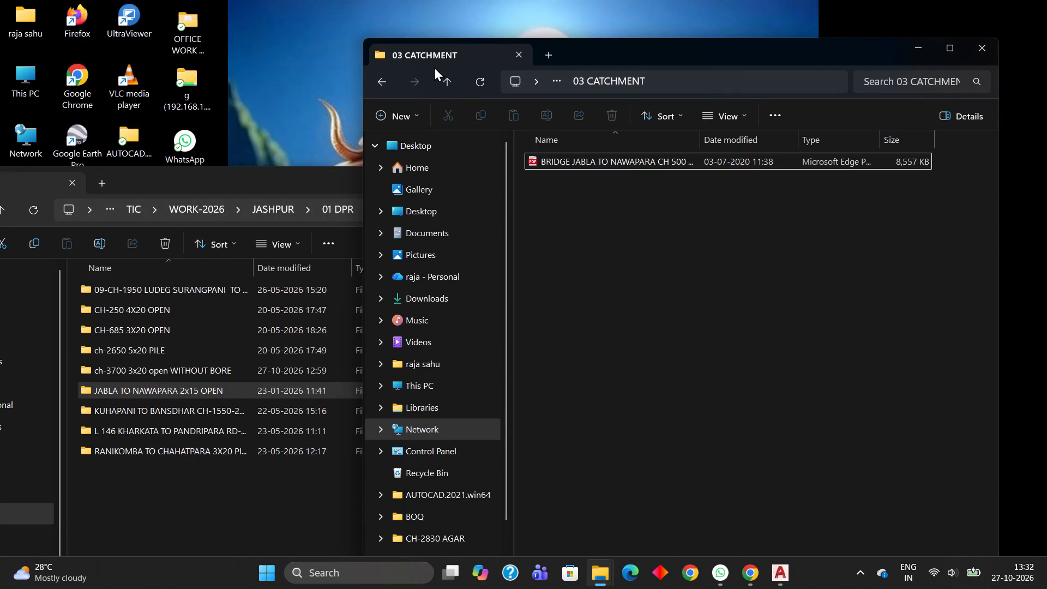
pyautogui.click(444, 82)
pyautogui.click(590, 180)
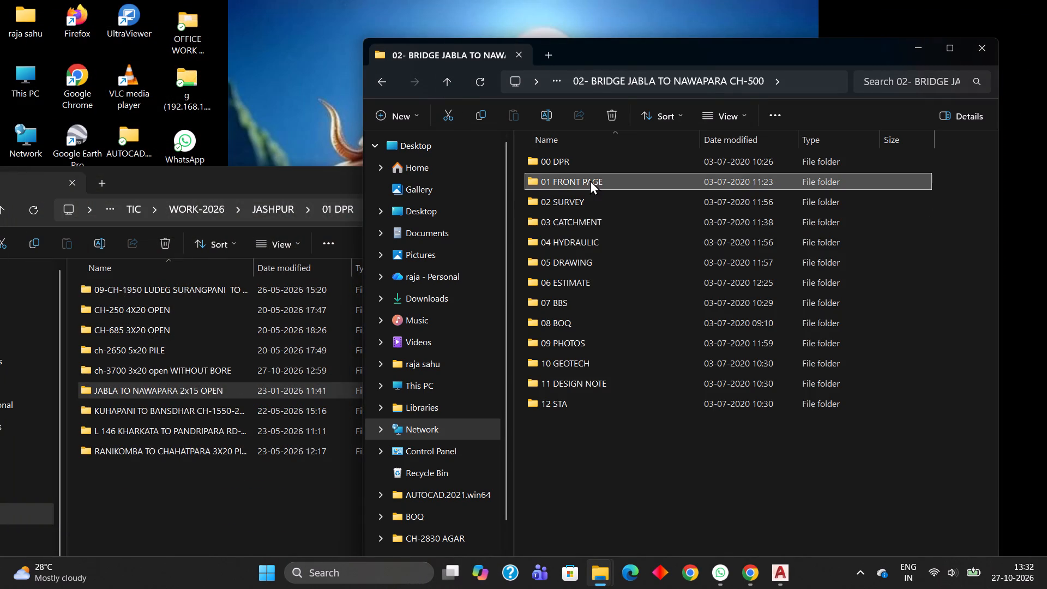
pyautogui.doubleClick(620, 176)
pyautogui.doubleClick(596, 154)
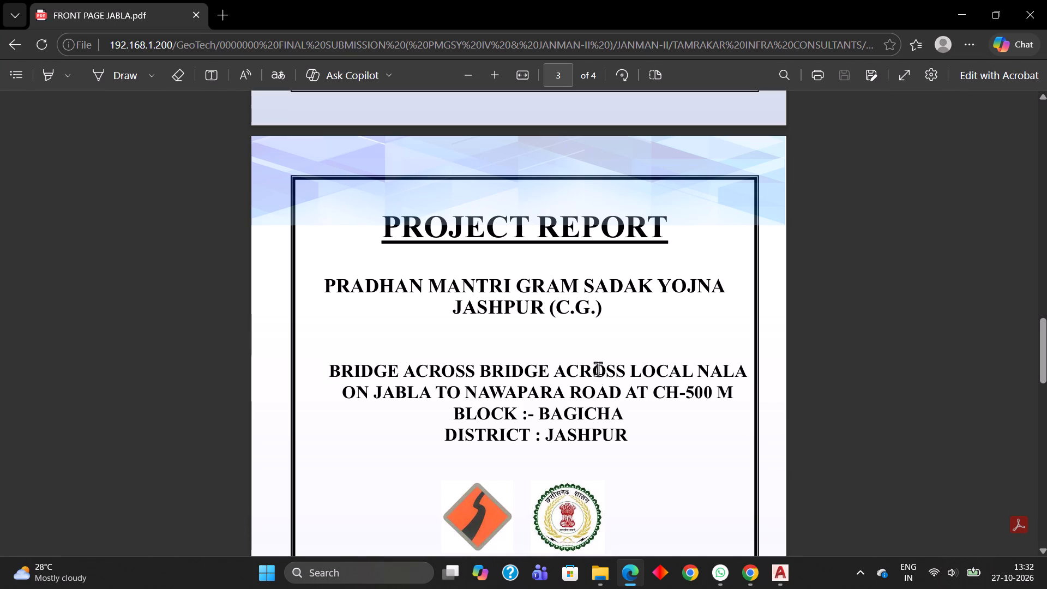
pyautogui.scroll(-2, 595, 411)
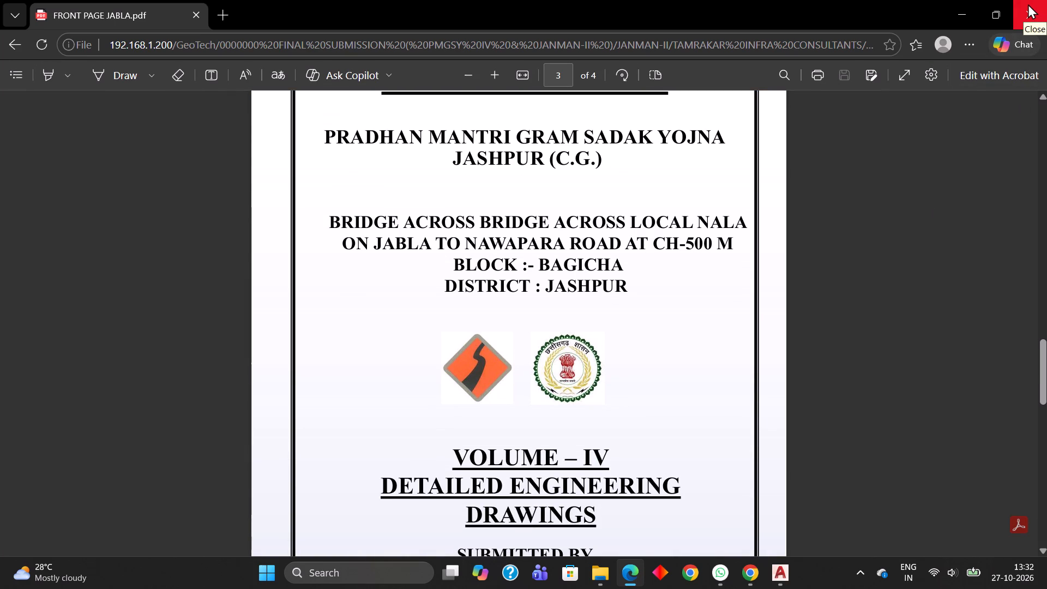
pyautogui.click(1028, 4)
# Open the Jabla to Nawapara hydraulic detail workbook from 04 HYDRAULIC and enable editing.
pyautogui.moveTo(677, 293); pyautogui.dragTo(660, 278)
pyautogui.click(450, 76)
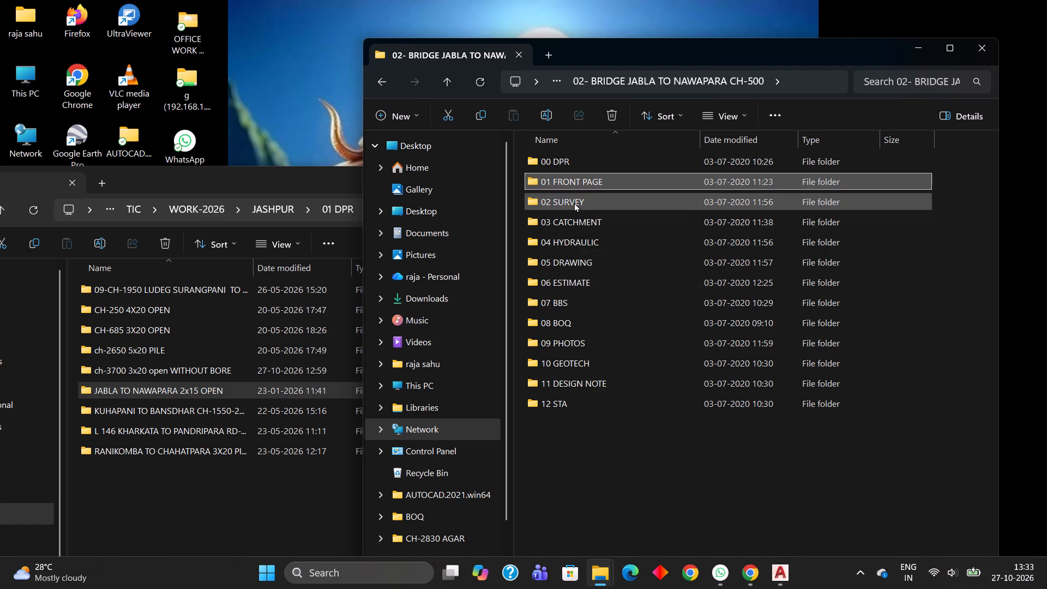
pyautogui.doubleClick(574, 242)
pyautogui.doubleClick(594, 176)
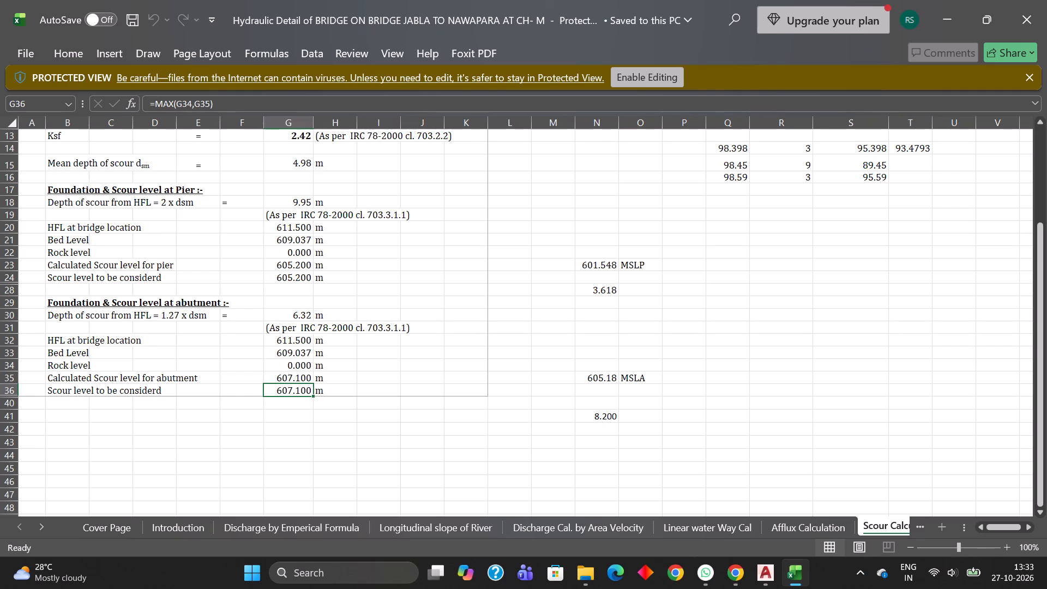
pyautogui.click(654, 78)
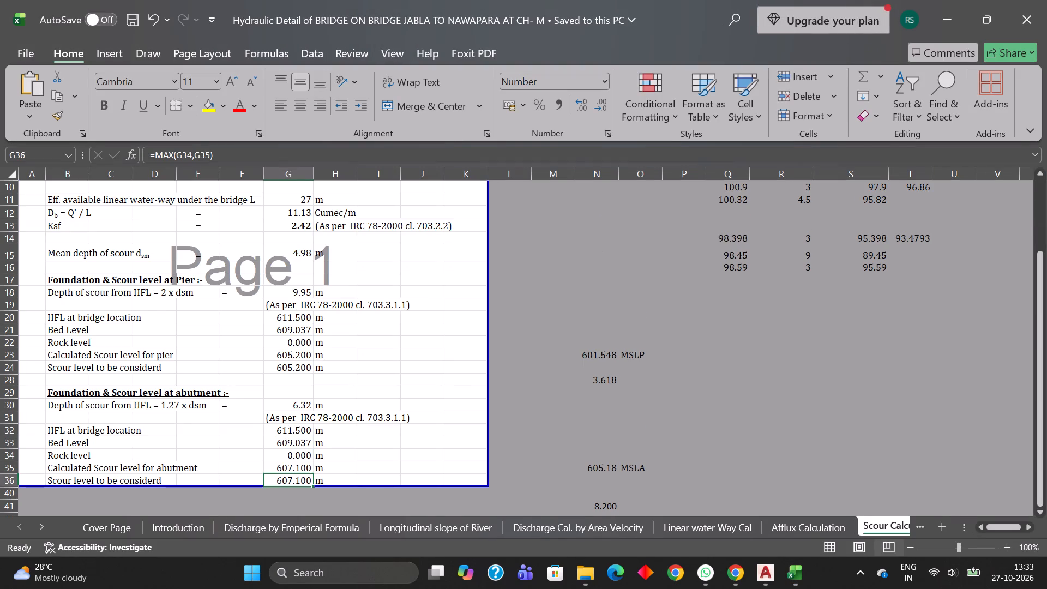
# Set the CH value in the Cover Page sheet's site details to 500 M and look over the cover page.
pyautogui.click(100, 528)
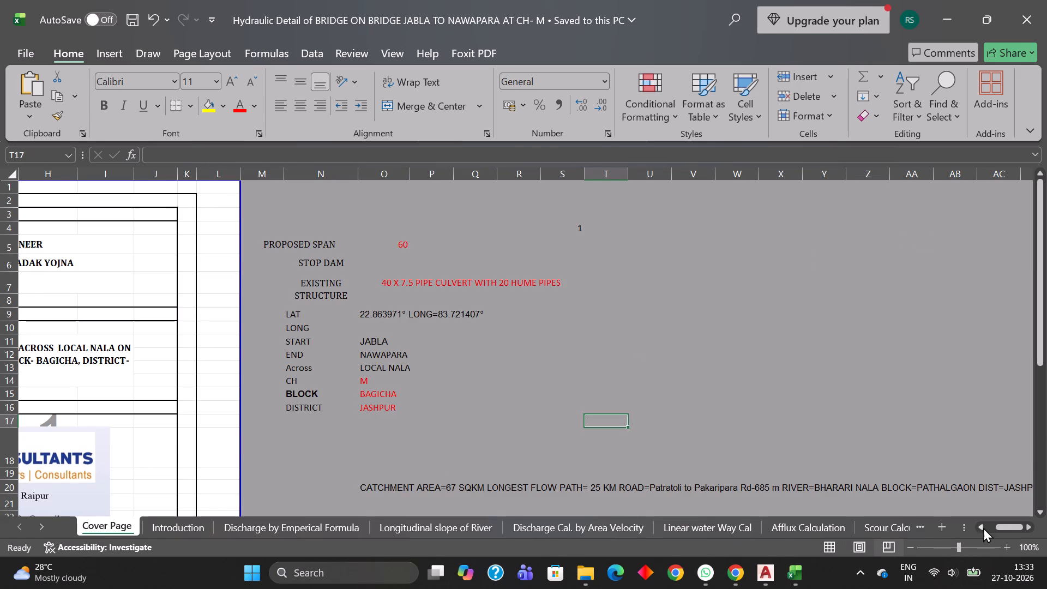
pyautogui.moveTo(1002, 526); pyautogui.dragTo(951, 522)
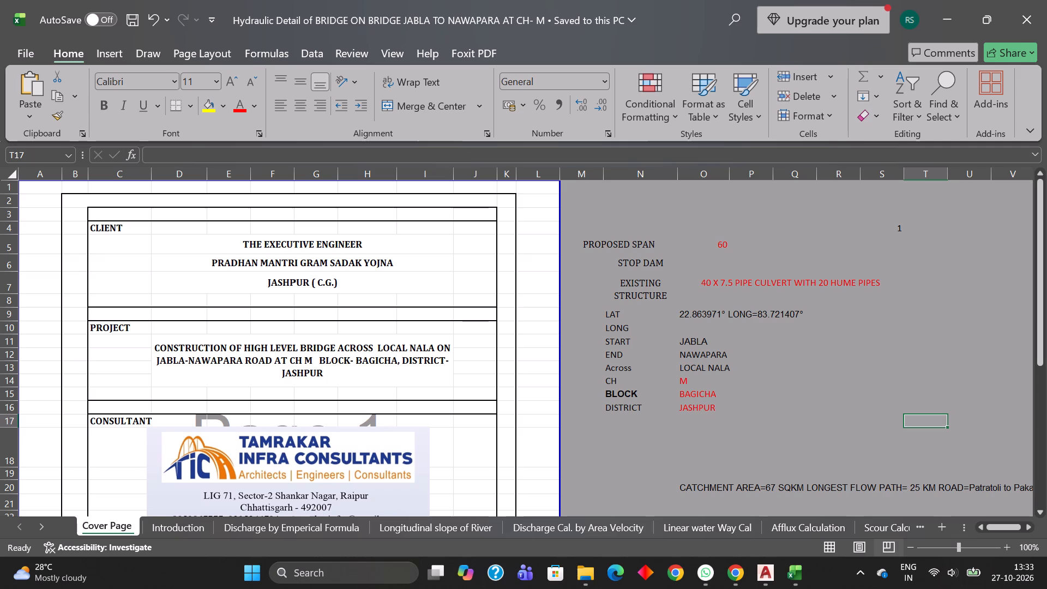
pyautogui.click(687, 386)
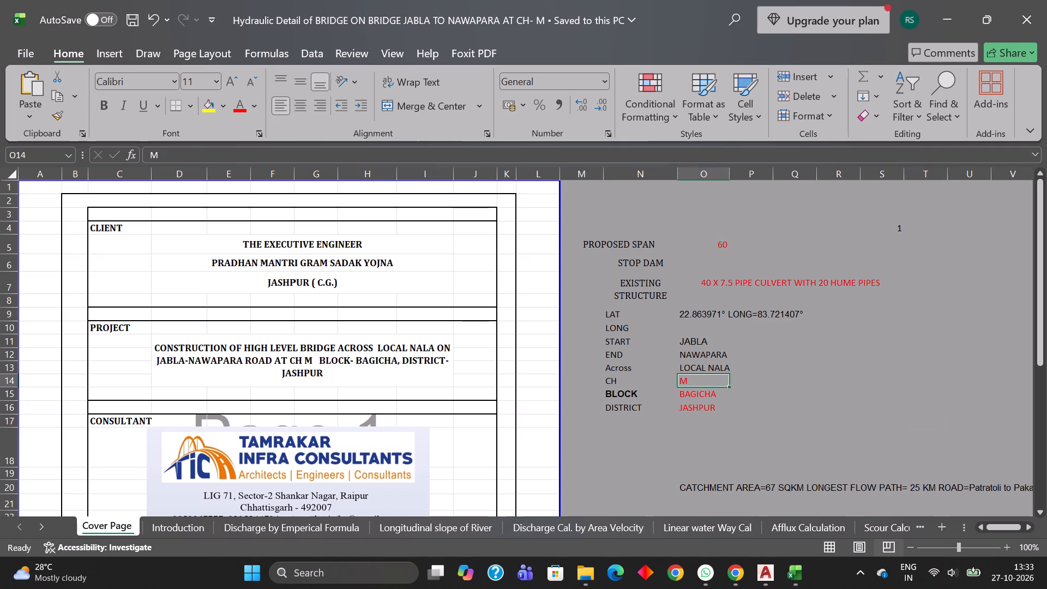
pyautogui.doubleClick(685, 383)
pyautogui.click(682, 382)
pyautogui.write('500')
pyautogui.press('space')
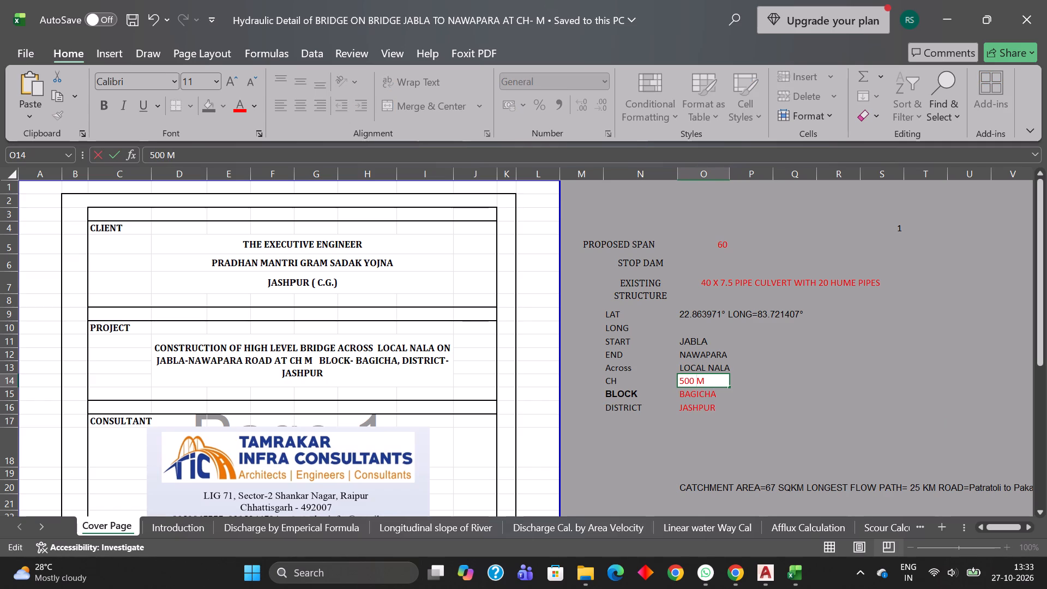
pyautogui.click(619, 450)
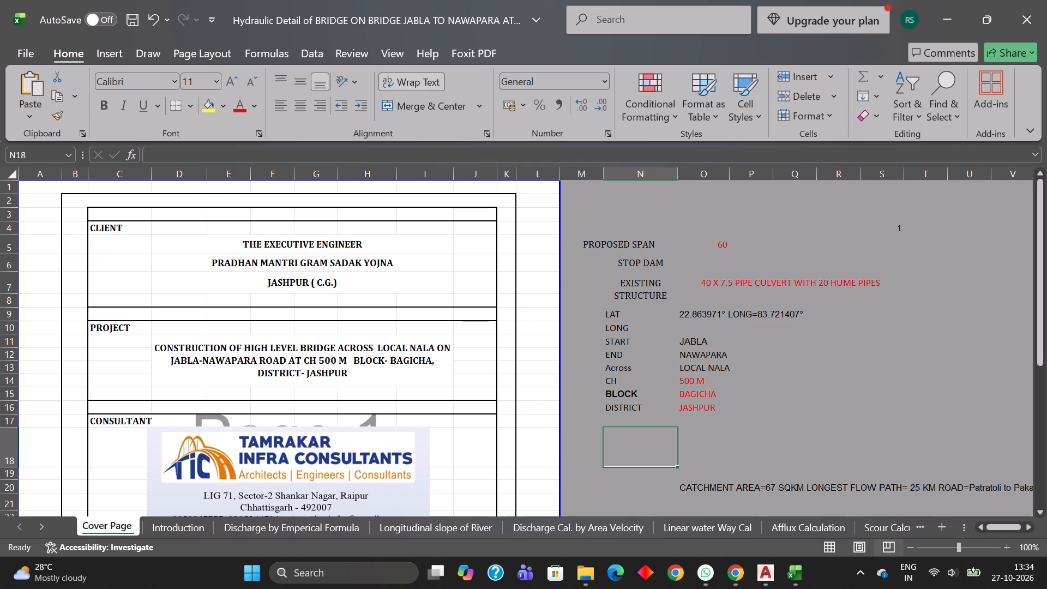
pyautogui.scroll(-4, 406, 401)
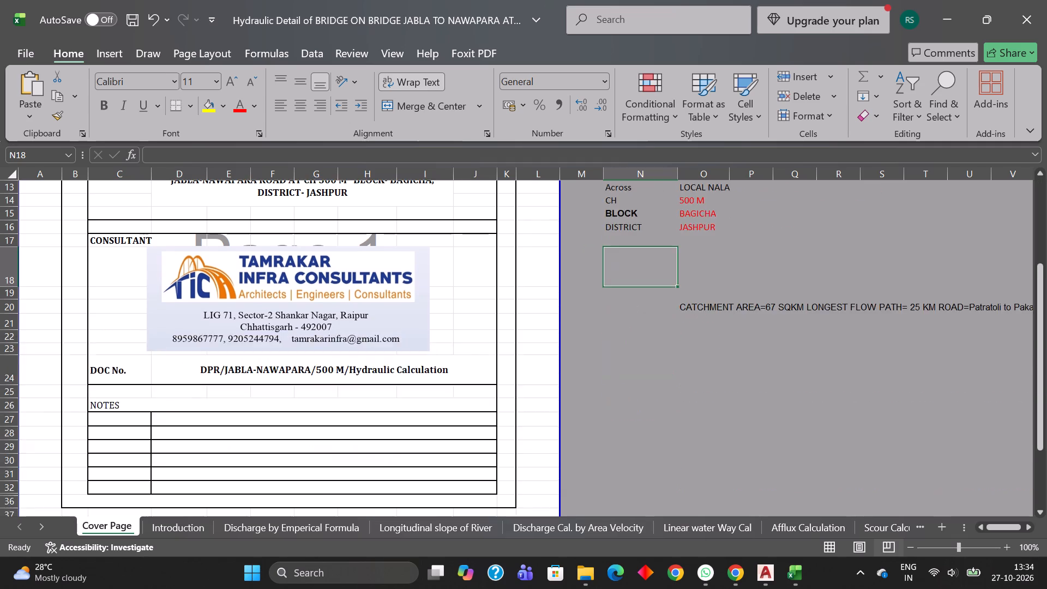
pyautogui.scroll(-5, 402, 408)
pyautogui.scroll(10, 402, 410)
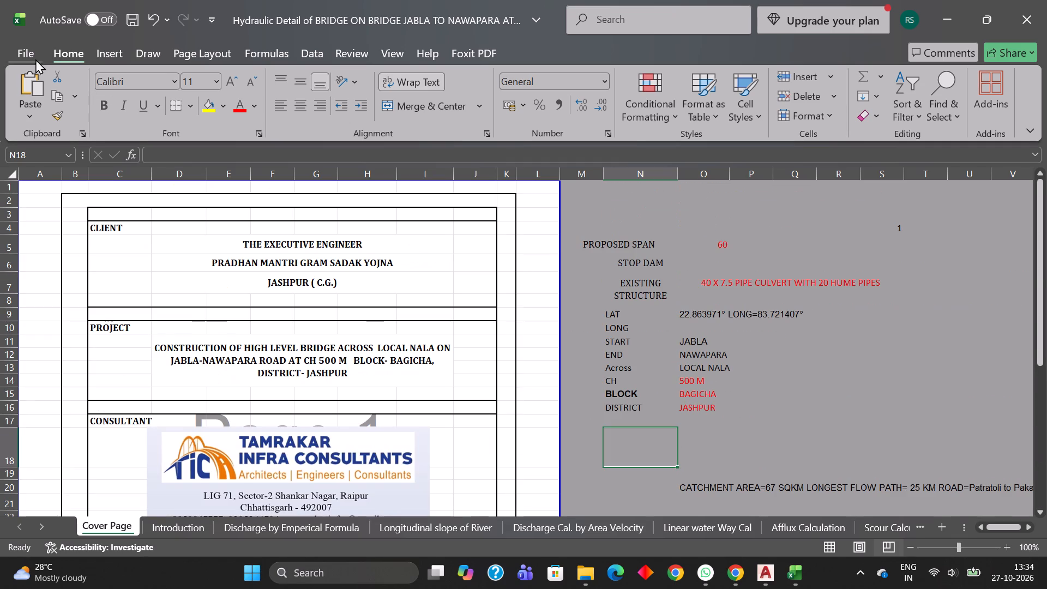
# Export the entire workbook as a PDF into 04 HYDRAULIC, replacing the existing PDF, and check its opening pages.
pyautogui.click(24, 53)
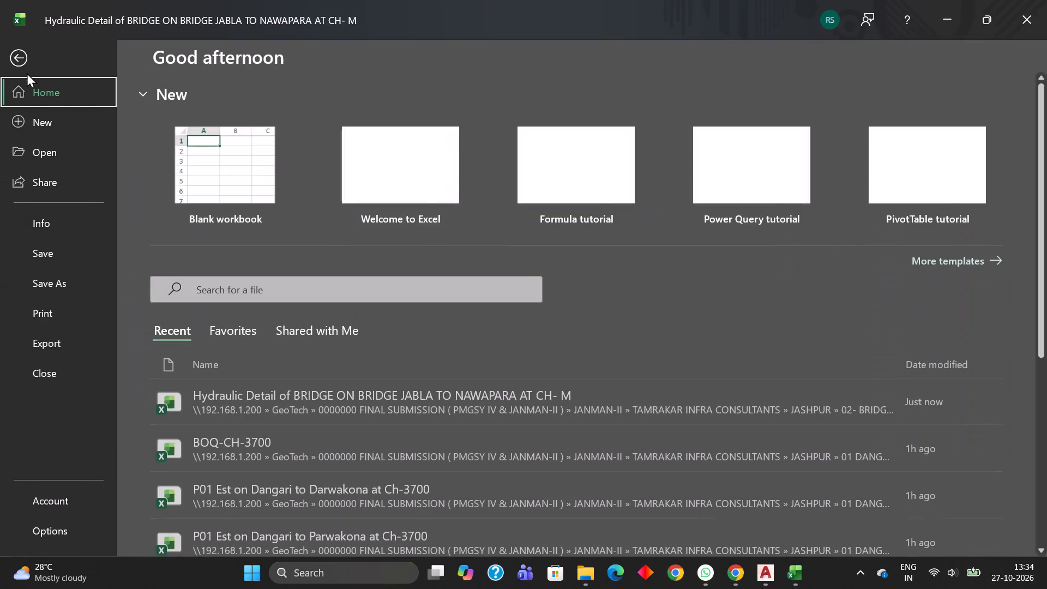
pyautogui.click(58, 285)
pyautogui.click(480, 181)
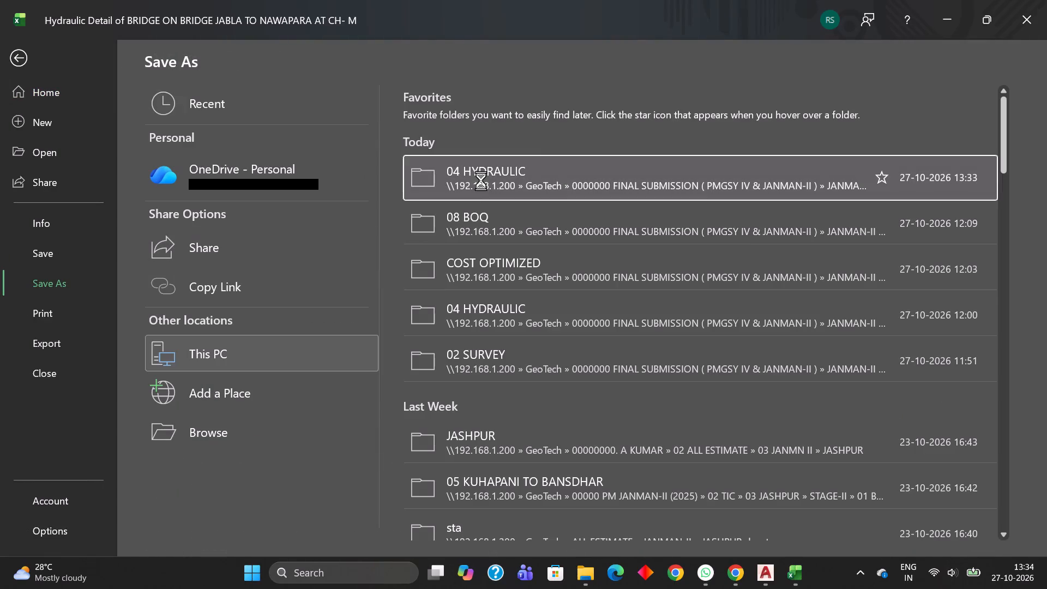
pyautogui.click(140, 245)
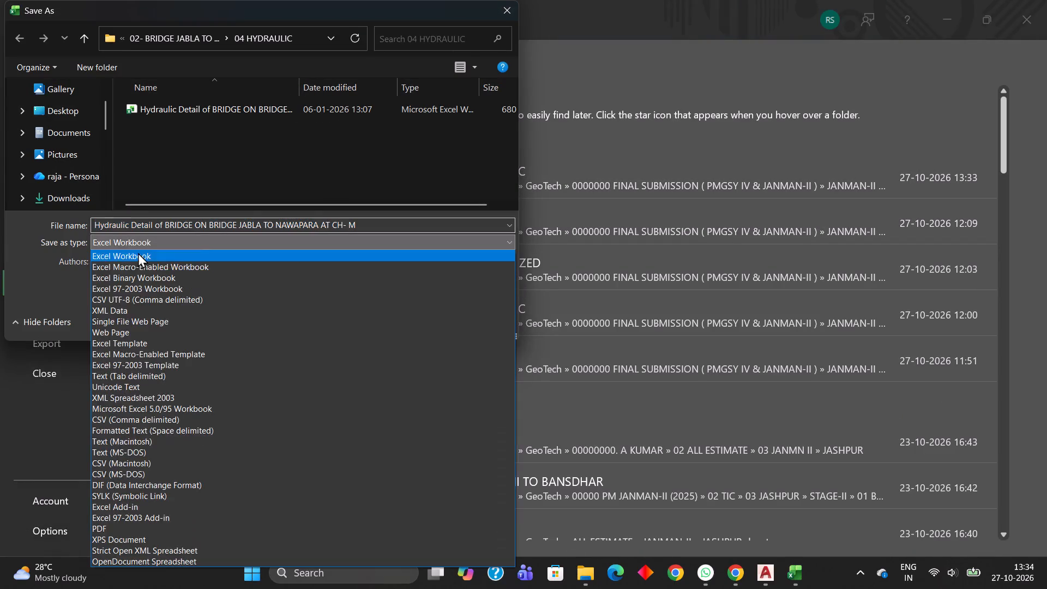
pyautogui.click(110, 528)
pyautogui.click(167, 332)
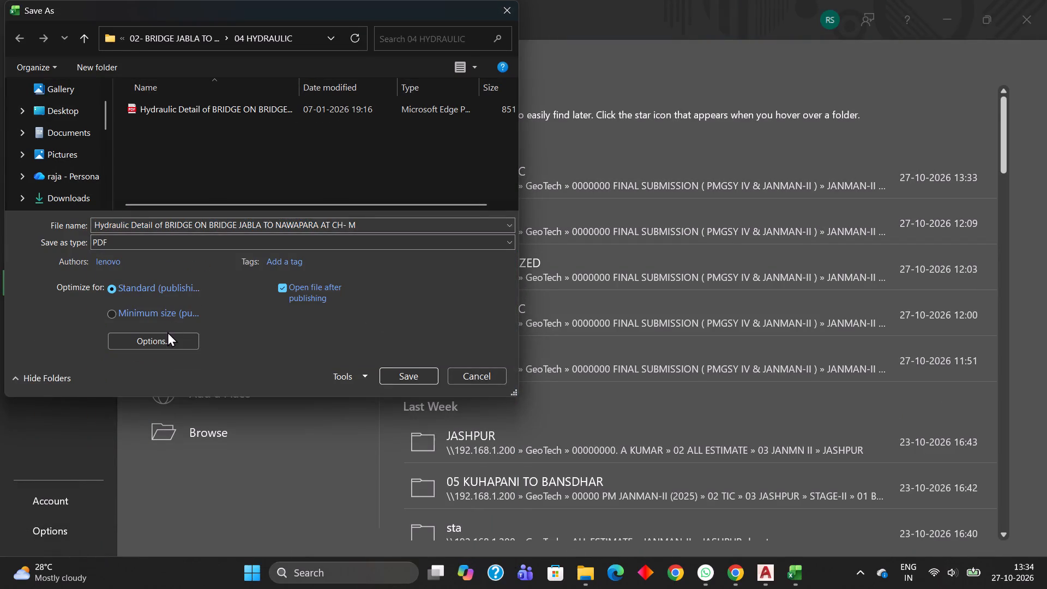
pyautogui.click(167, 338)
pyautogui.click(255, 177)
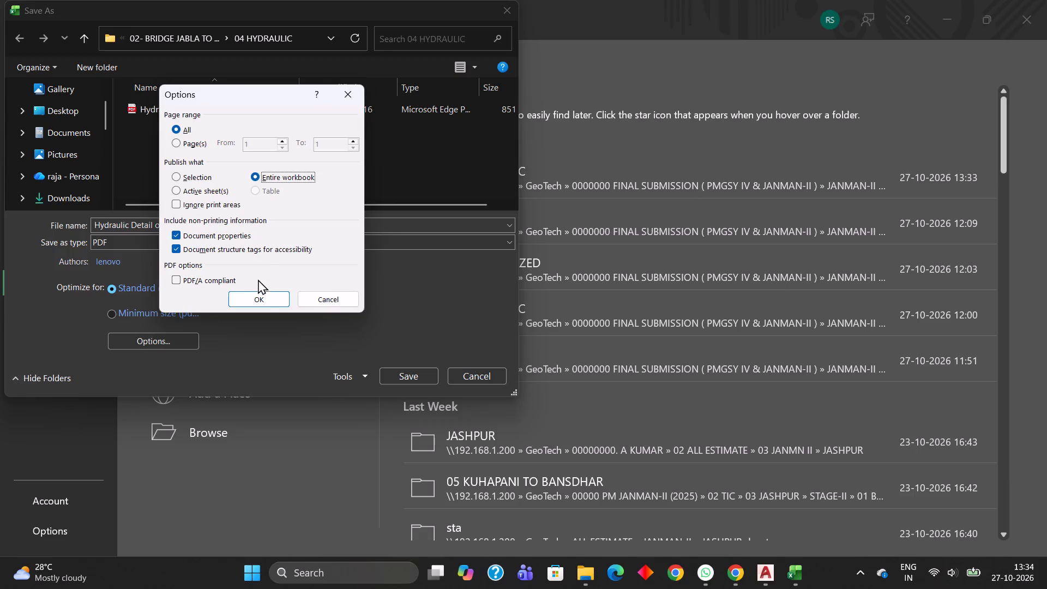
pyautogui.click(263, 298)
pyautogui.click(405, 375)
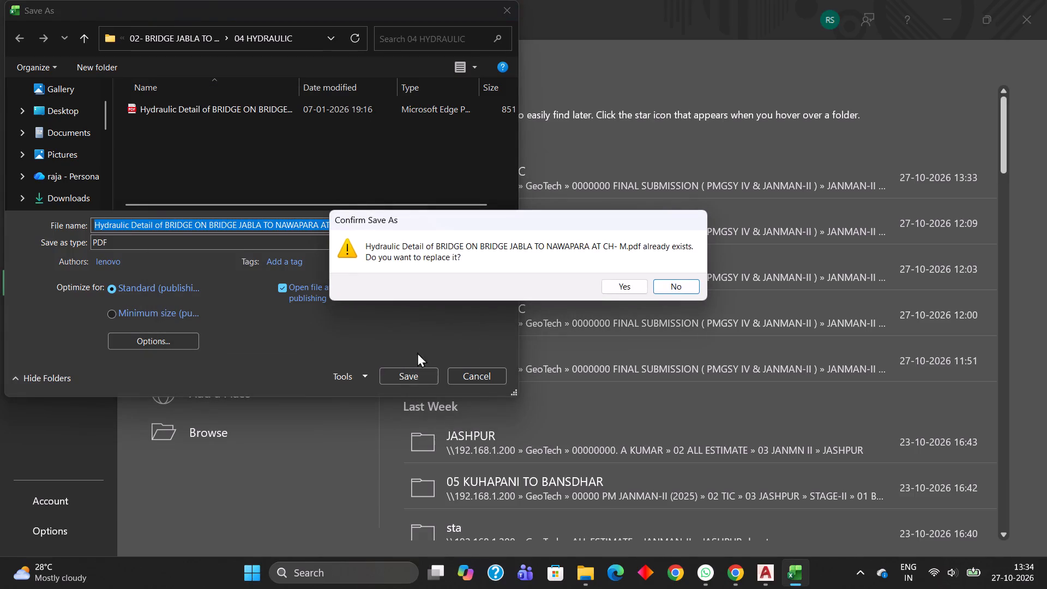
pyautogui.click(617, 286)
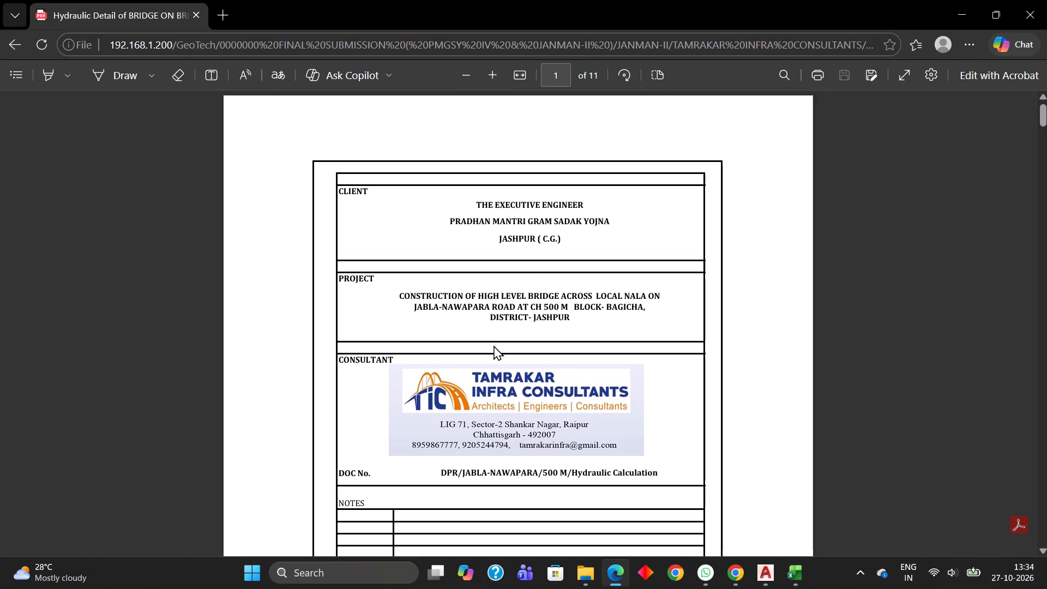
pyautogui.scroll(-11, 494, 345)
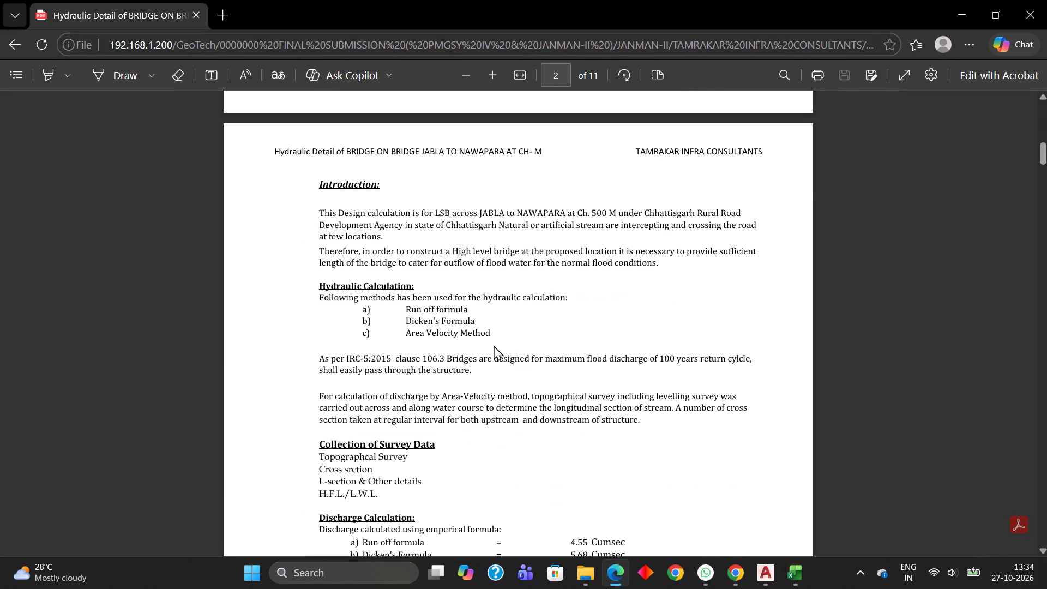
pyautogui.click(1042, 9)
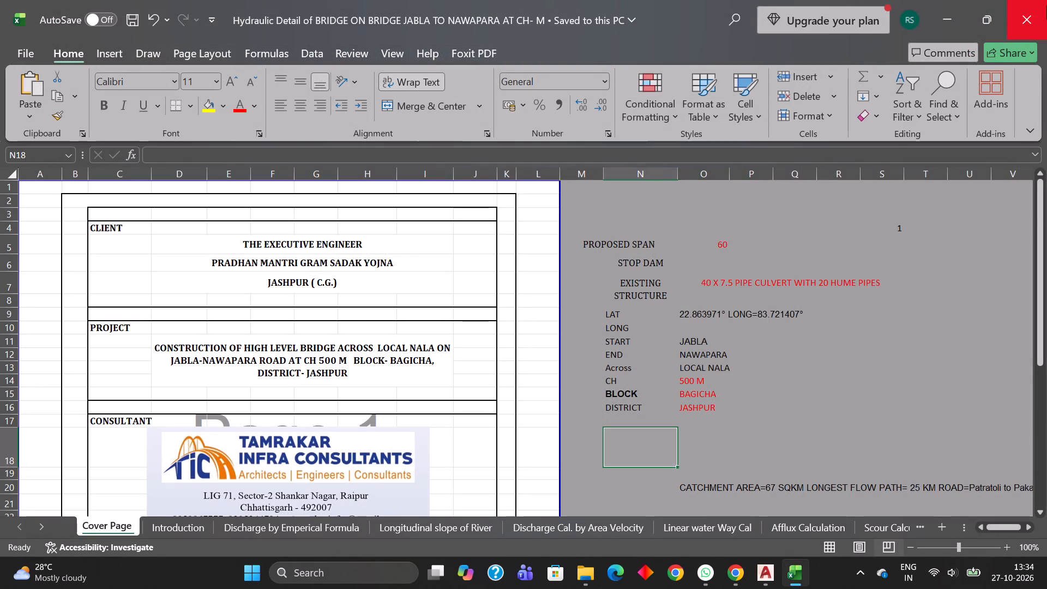
# Close the hydraulic workbook, saving its changes in 04 HYDRAULIC.
pyautogui.click(1032, 11)
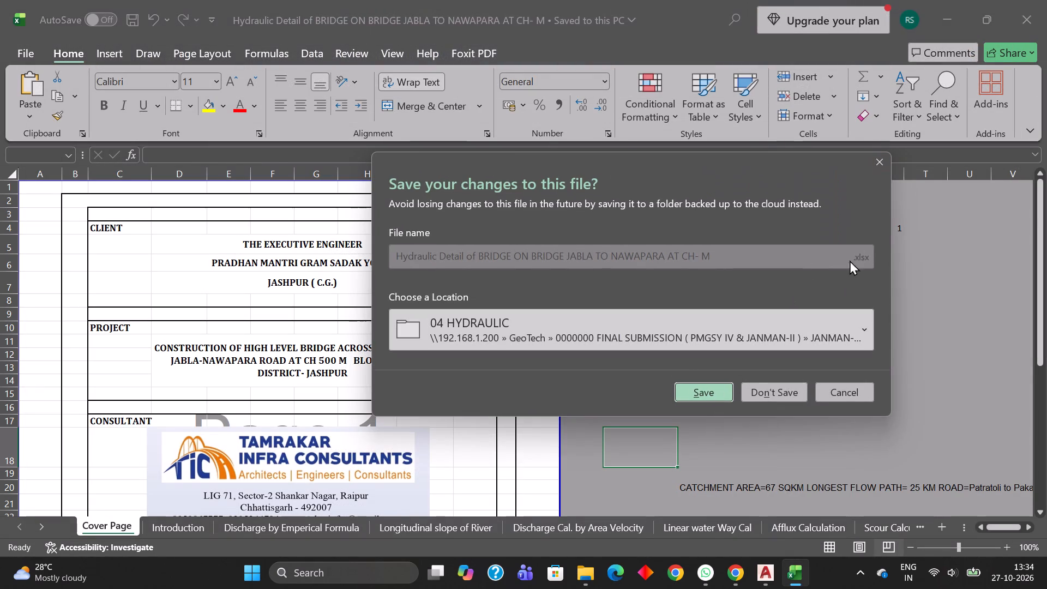
pyautogui.click(700, 403)
pyautogui.click(700, 393)
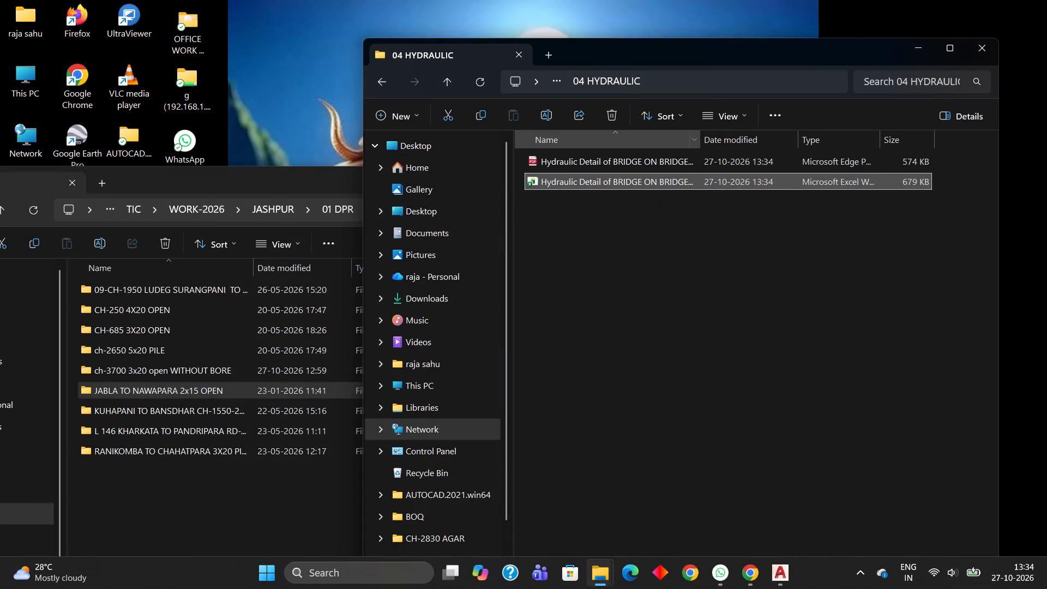
# Rename the workbook as Hydraulic Detail of BRIDGE ON BRIDGE JABLA TO NAWAPARA AT CH-500 M.
pyautogui.moveTo(704, 142); pyautogui.dragTo(887, 154)
pyautogui.click(814, 179)
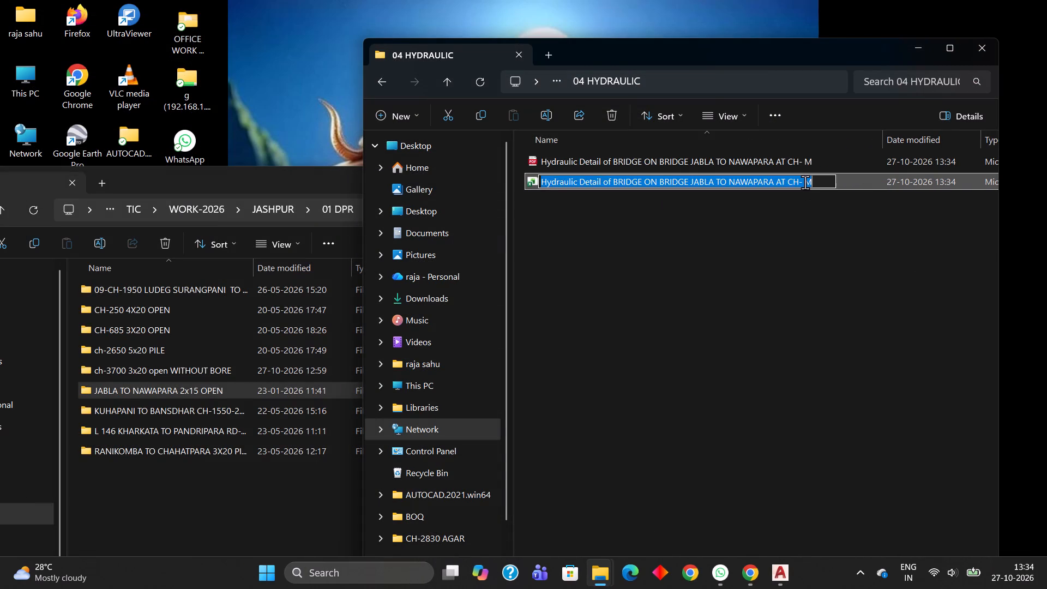
pyautogui.click(803, 179)
pyautogui.write('500')
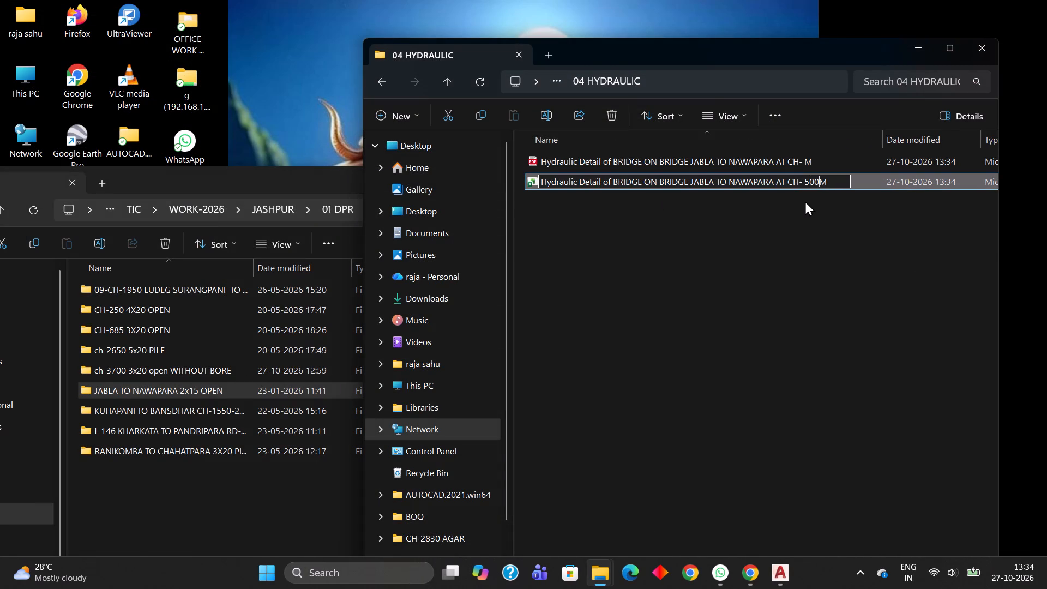
pyautogui.press('space')
pyautogui.press('Left')
pyautogui.press('Left')
pyautogui.press('Left')
pyautogui.press('Left')
pyautogui.press('BackSpace')
pyautogui.click(762, 261)
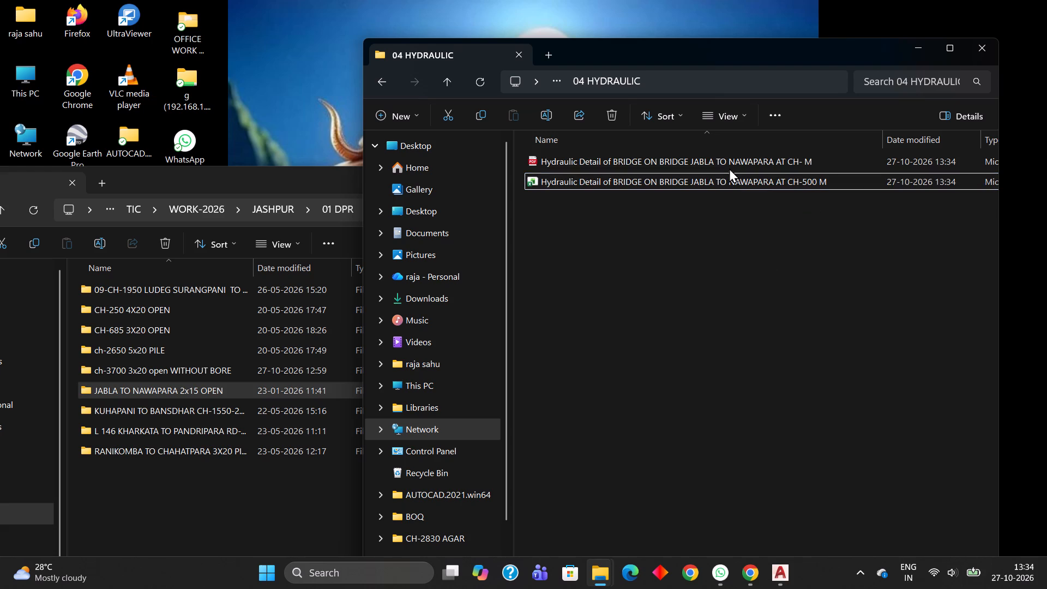
# Permanently delete the hydraulic detail PDF whose name lacks the chainage number from 04 HYDRAULIC.
pyautogui.click(729, 162)
pyautogui.click(611, 113)
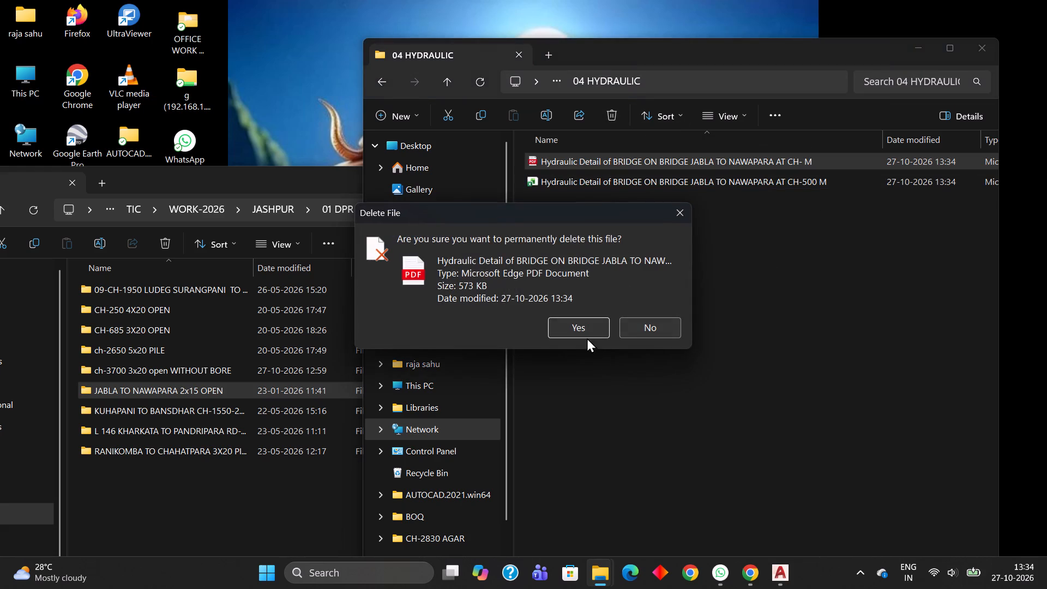
pyautogui.click(581, 320)
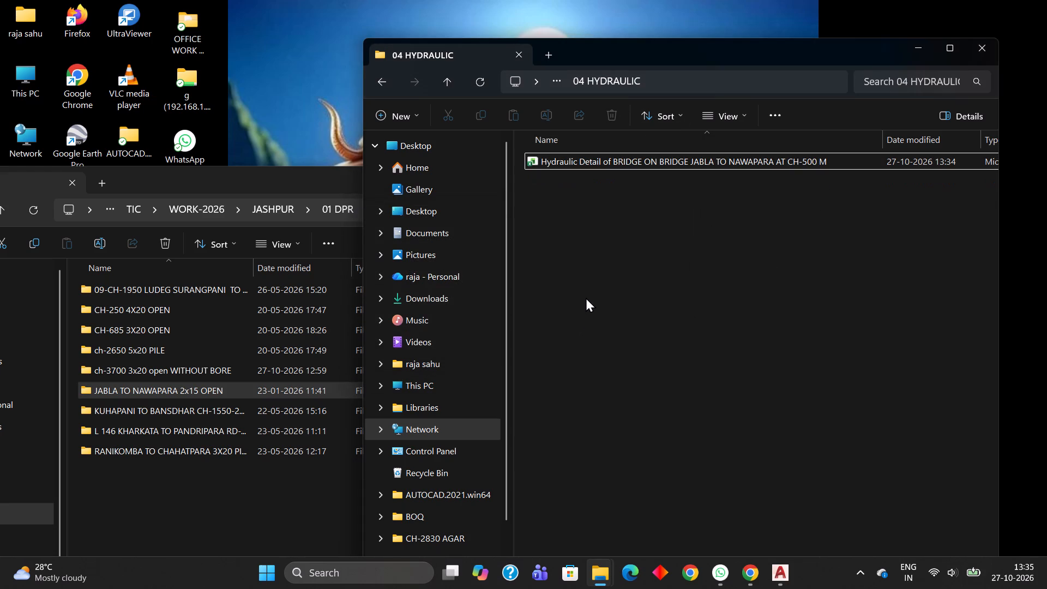
# Export the entire Jabla to Nawapara CH-500 M hydraulic workbook as a PDF into 04 HYDRAULIC and check its opening pages.
pyautogui.doubleClick(629, 157)
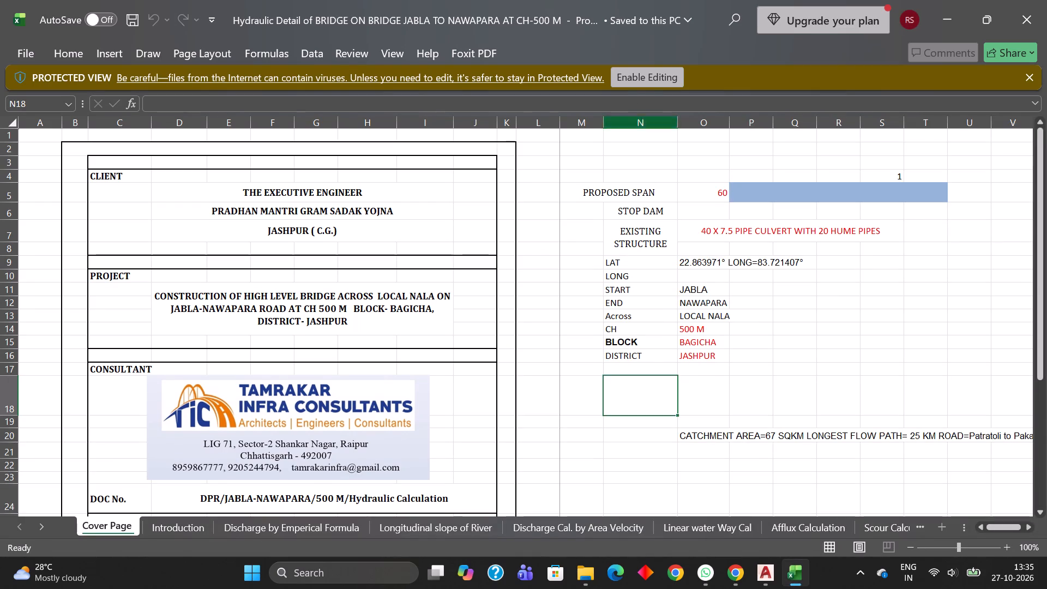
pyautogui.click(636, 71)
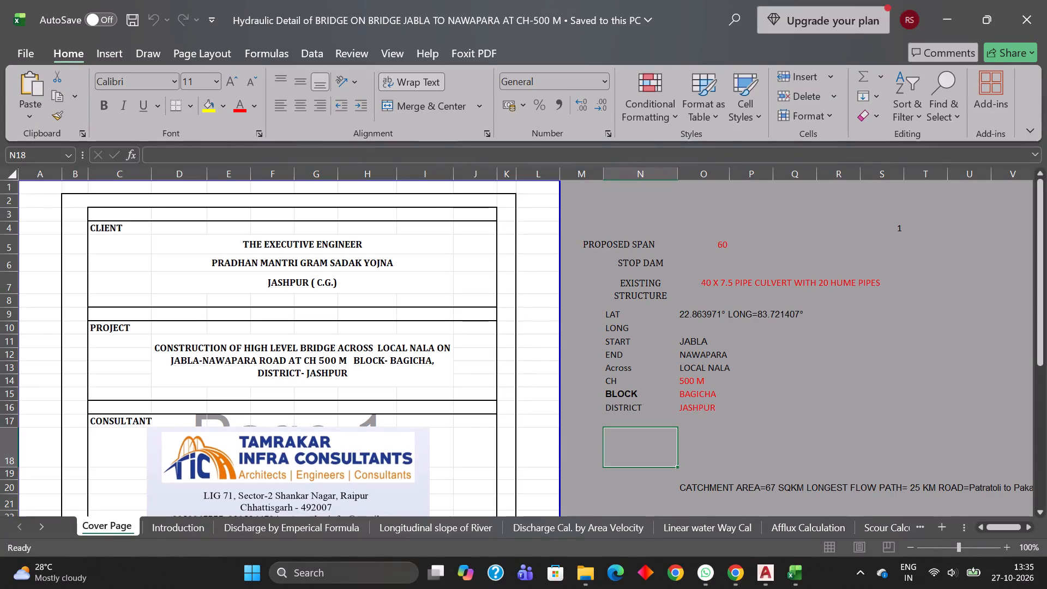
pyautogui.click(22, 45)
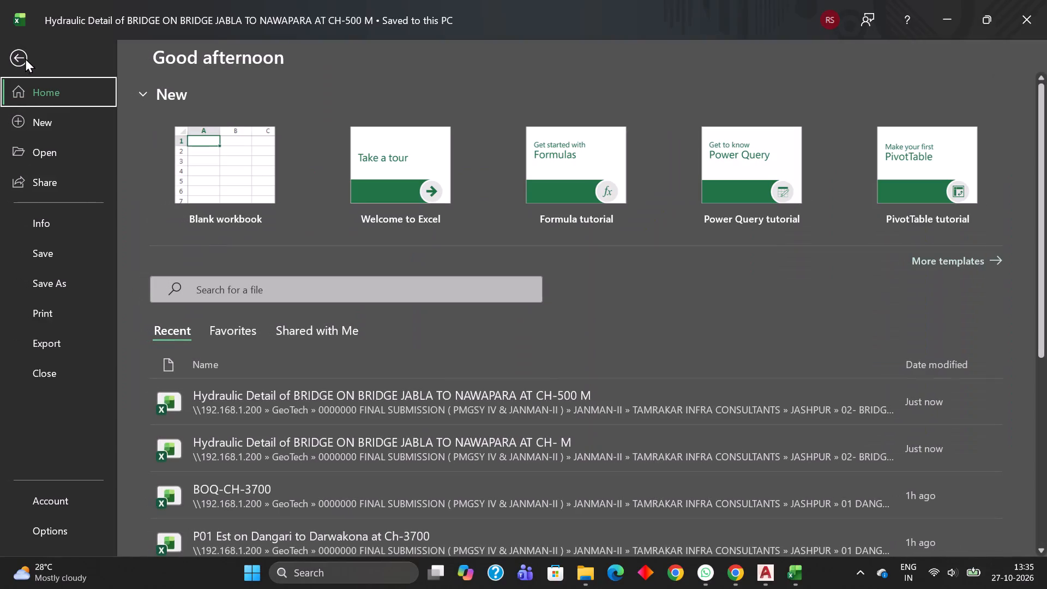
pyautogui.click(67, 281)
pyautogui.click(523, 176)
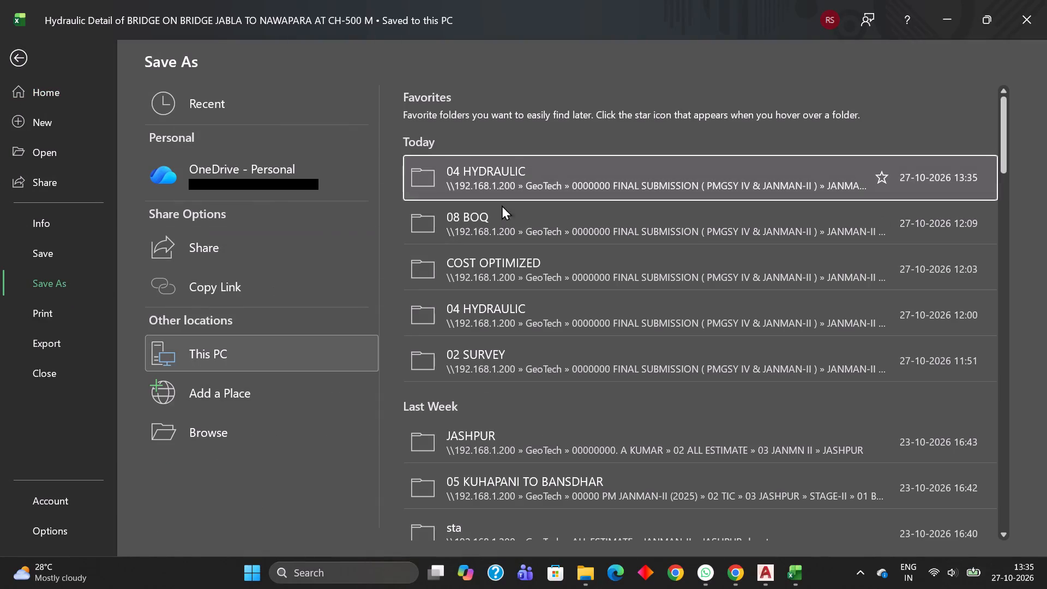
pyautogui.click(131, 235)
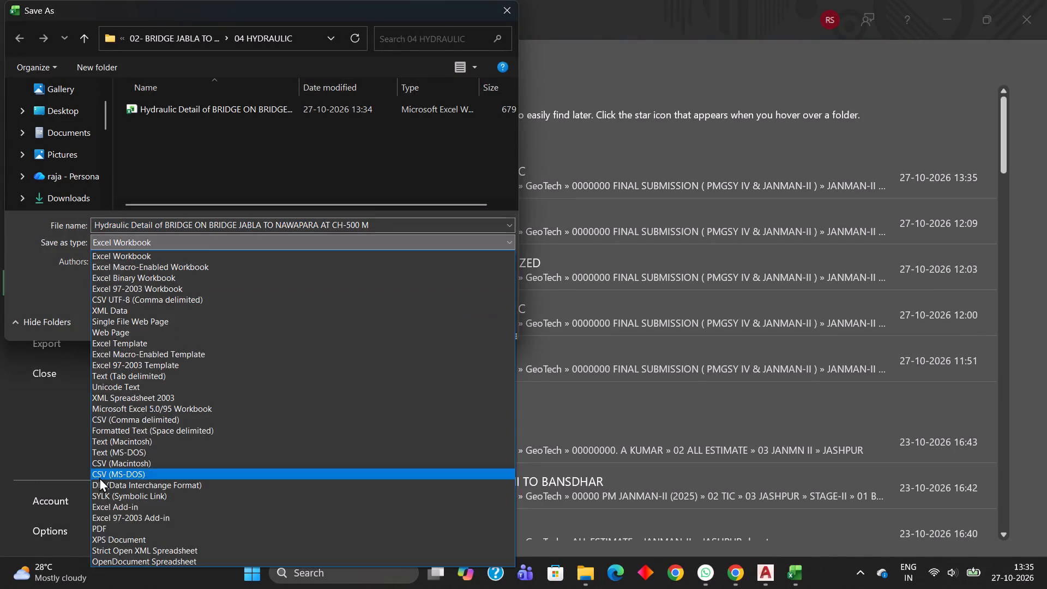
pyautogui.click(104, 526)
pyautogui.click(167, 339)
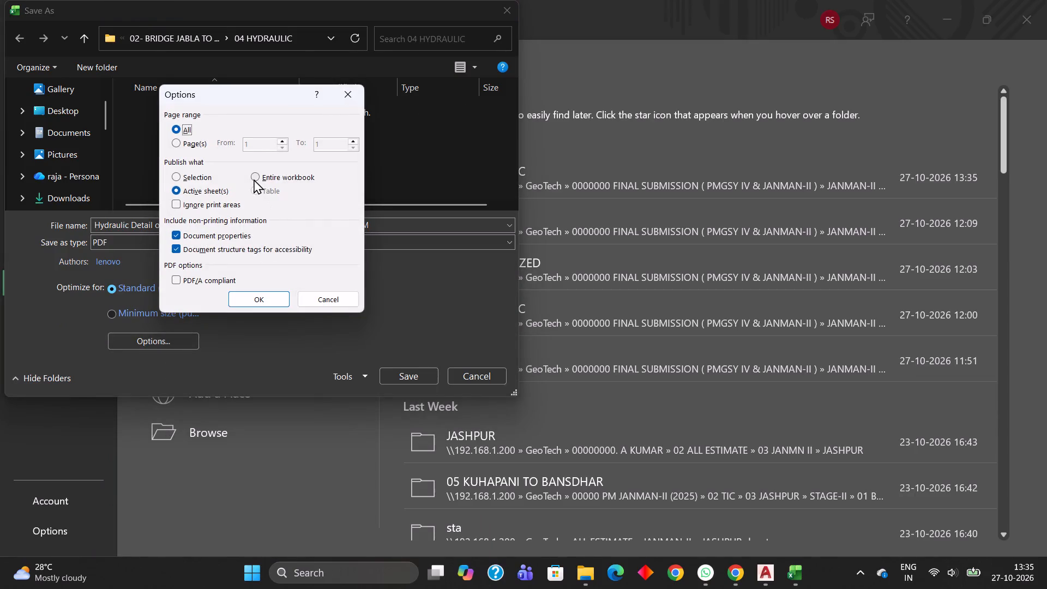
pyautogui.click(255, 176)
pyautogui.click(254, 299)
pyautogui.click(406, 373)
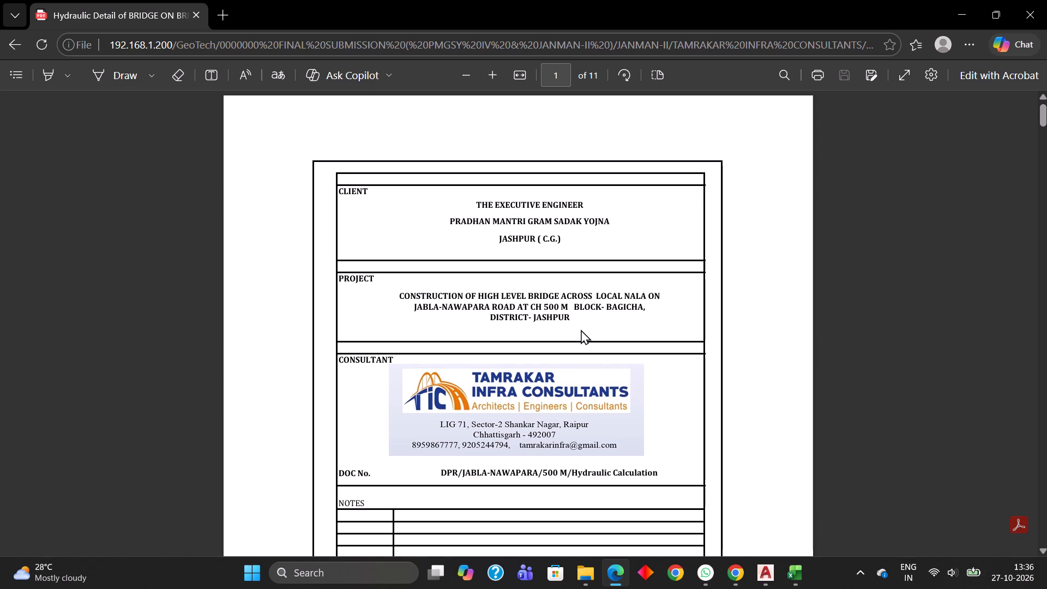
pyautogui.scroll(-13, 666, 320)
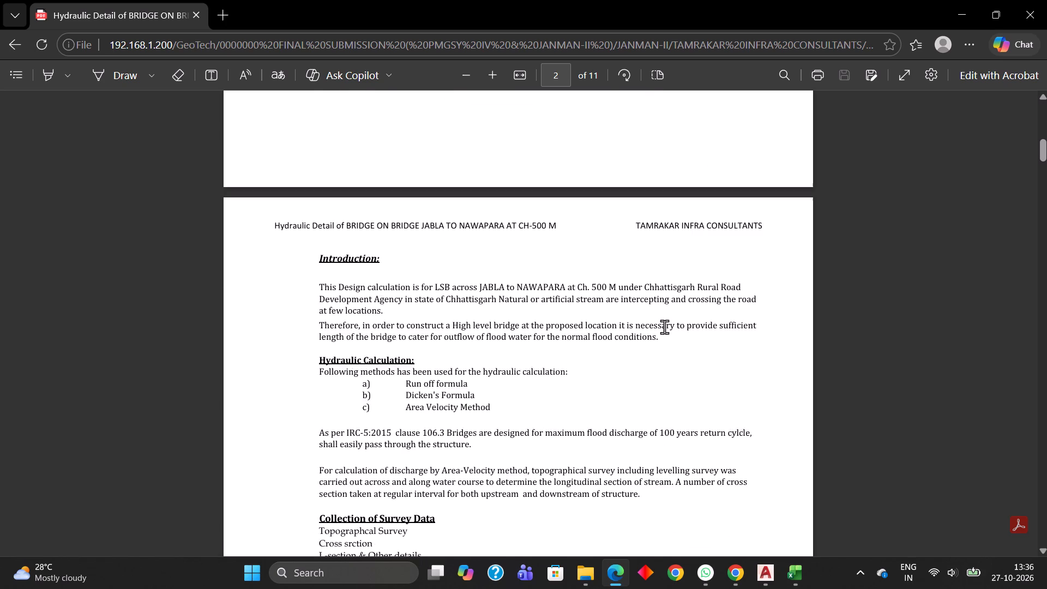
pyautogui.scroll(-20, 664, 327)
pyautogui.scroll(-3, 664, 327)
pyautogui.click(1043, 0)
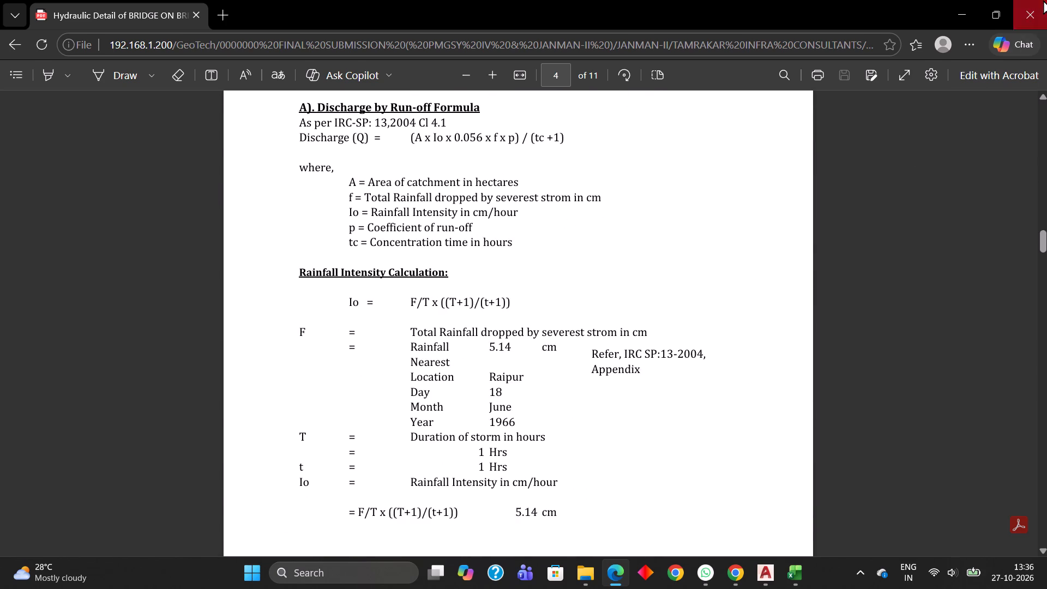
pyautogui.click(1028, 17)
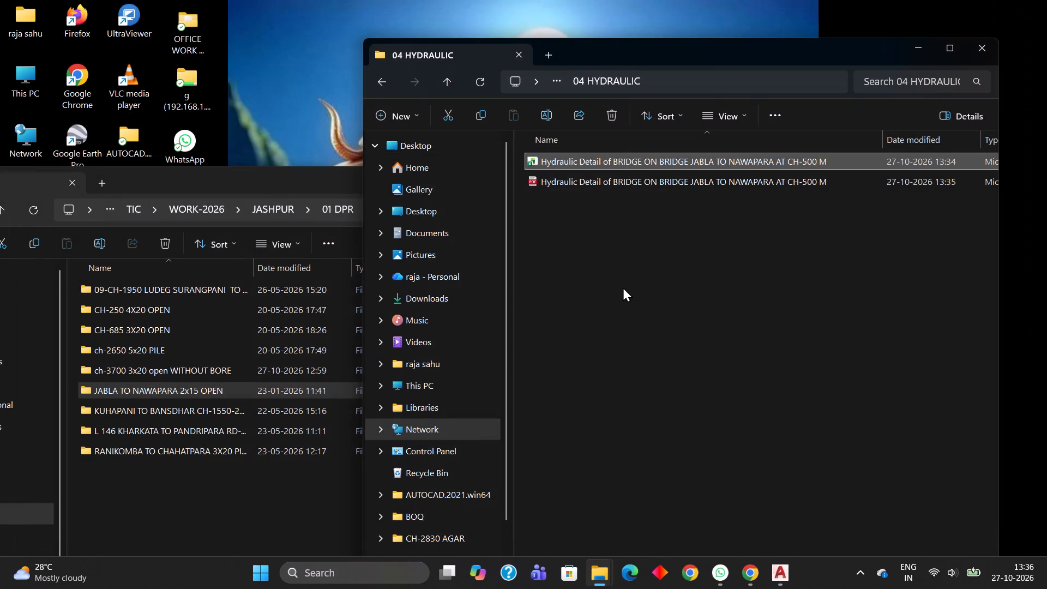
# Check the chainage, district and cost details in the 06 ESTIMATE PDF against the bridge's row in the JANMAN II summary sheet.
pyautogui.click(446, 78)
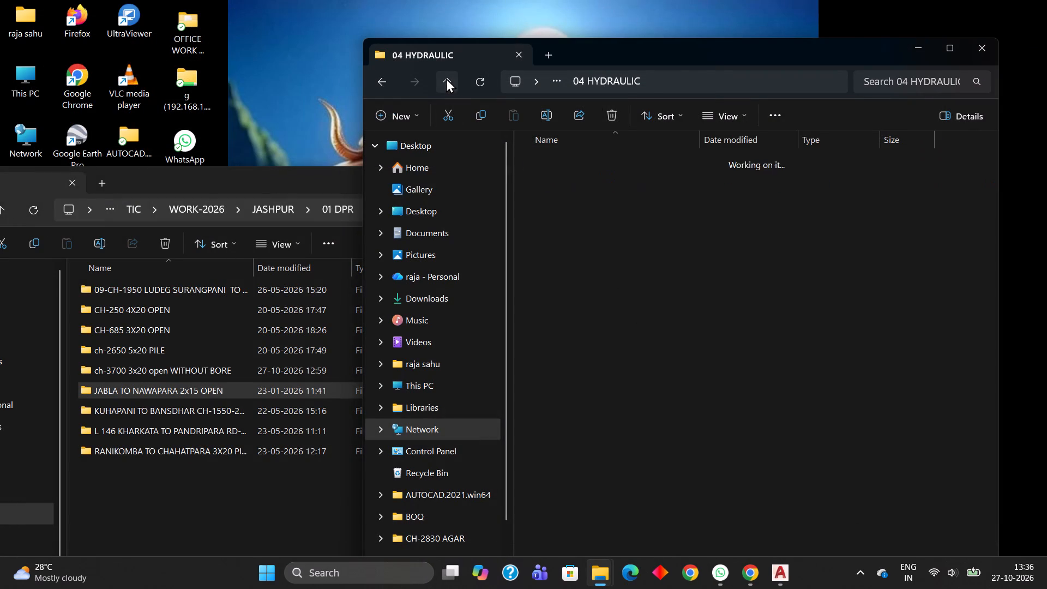
pyautogui.doubleClick(581, 283)
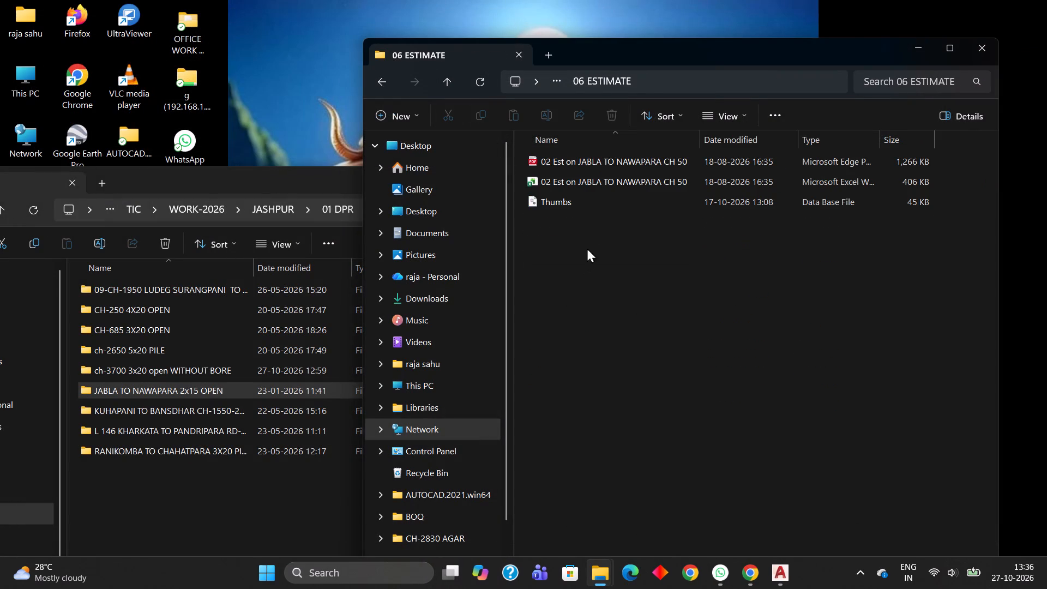
pyautogui.doubleClick(672, 163)
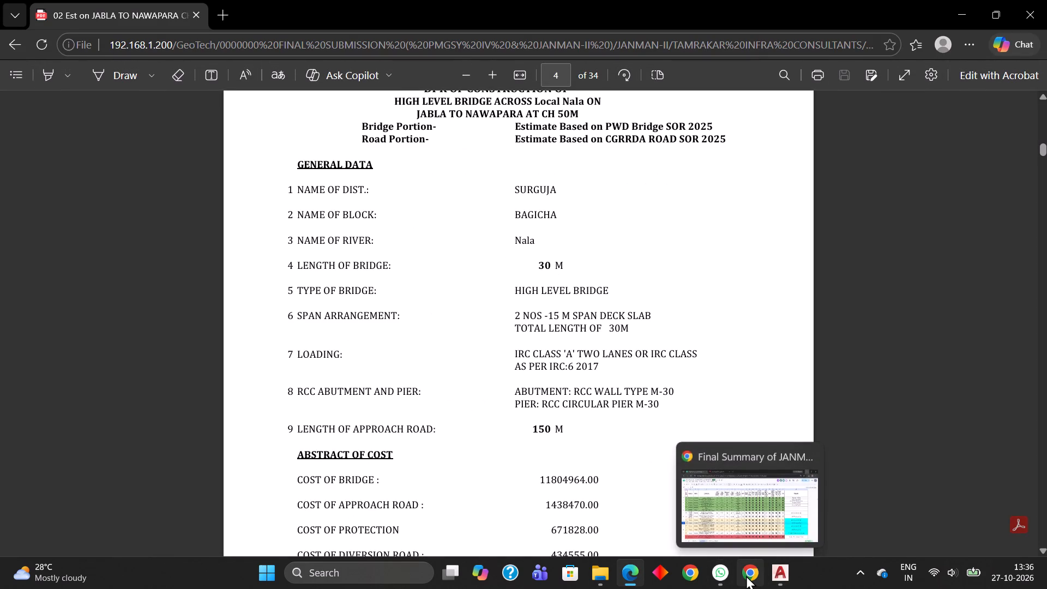
pyautogui.scroll(20, 568, 373)
pyautogui.scroll(8, 568, 373)
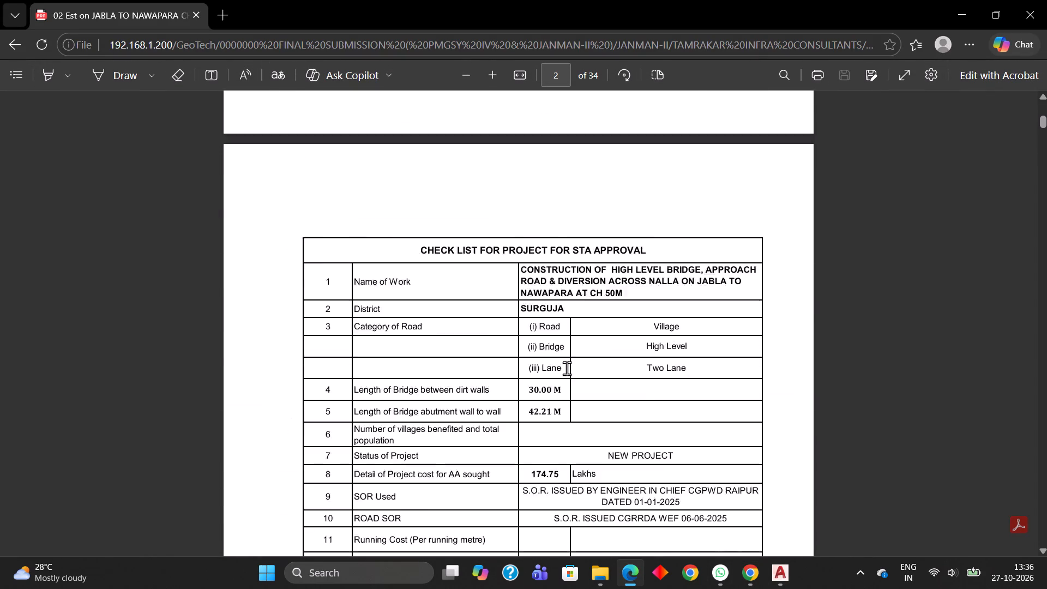
pyautogui.scroll(15, 567, 368)
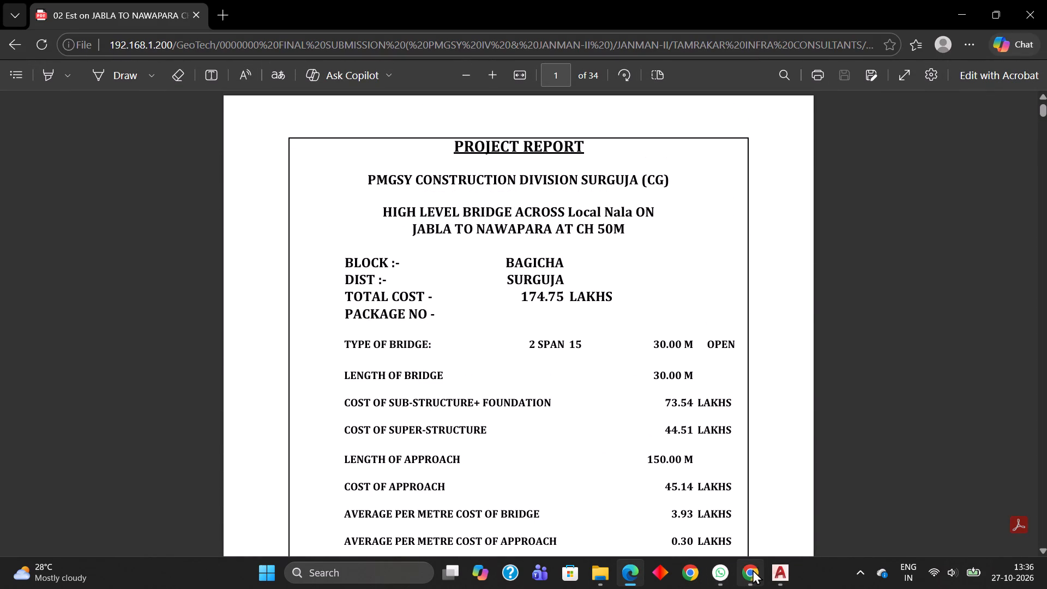
pyautogui.click(753, 570)
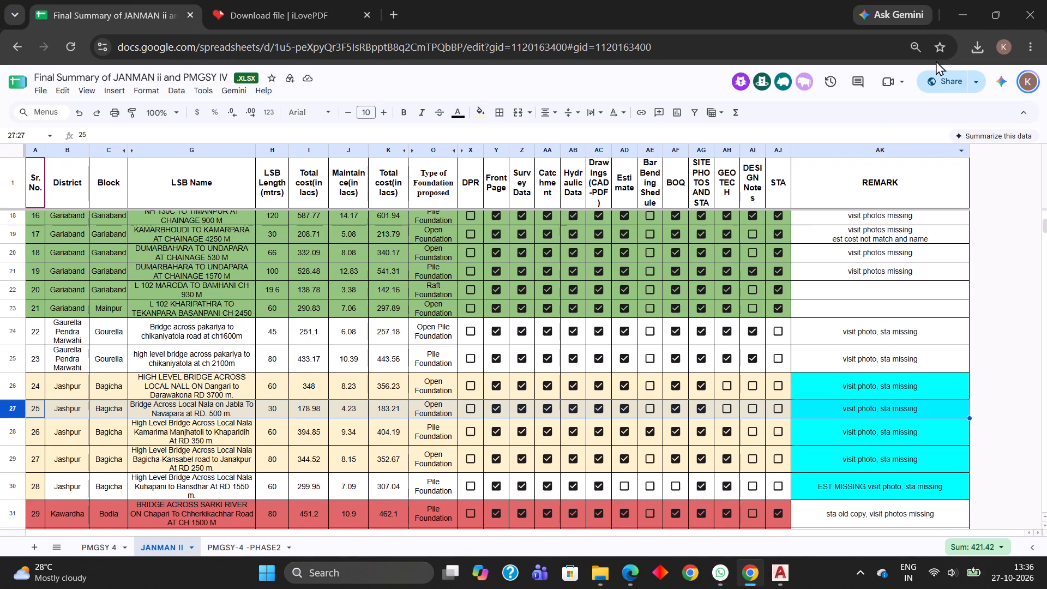
pyautogui.click(971, 21)
pyautogui.scroll(-20, 620, 333)
pyautogui.scroll(-2, 620, 333)
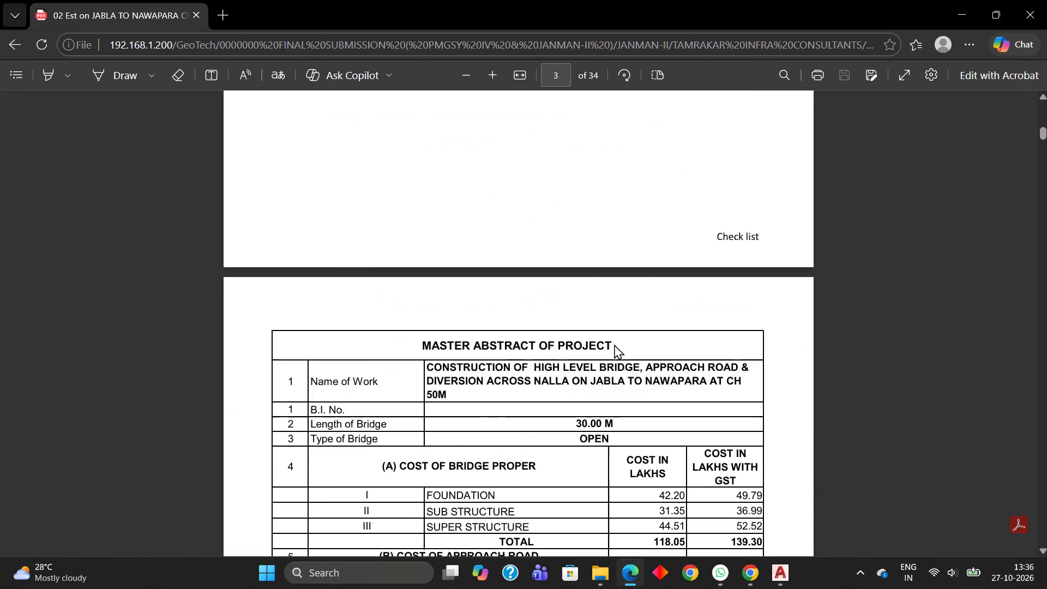
pyautogui.scroll(-20, 614, 344)
pyautogui.scroll(-1, 614, 344)
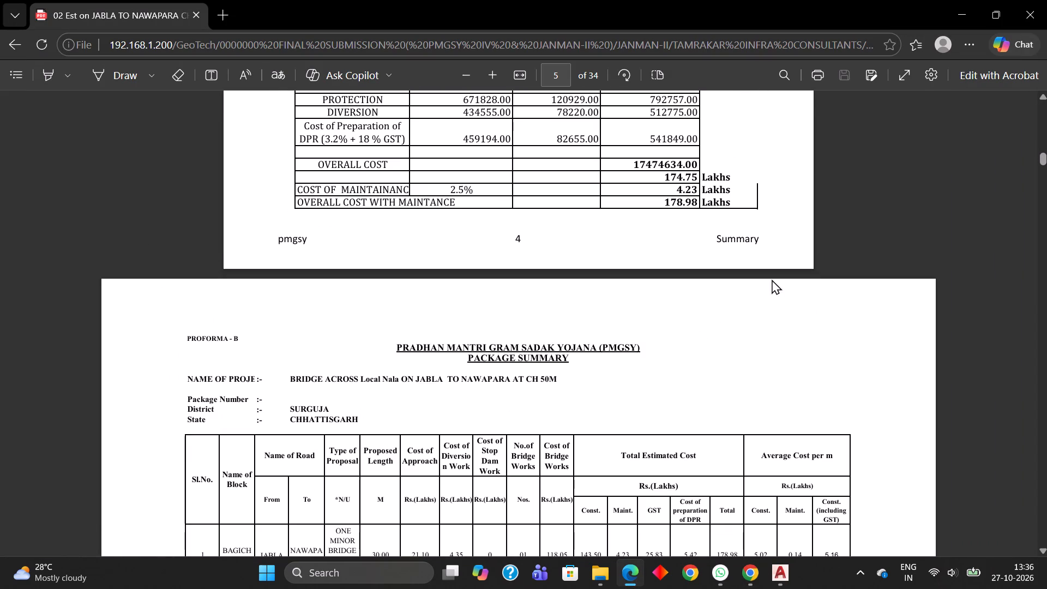
pyautogui.click(1038, 9)
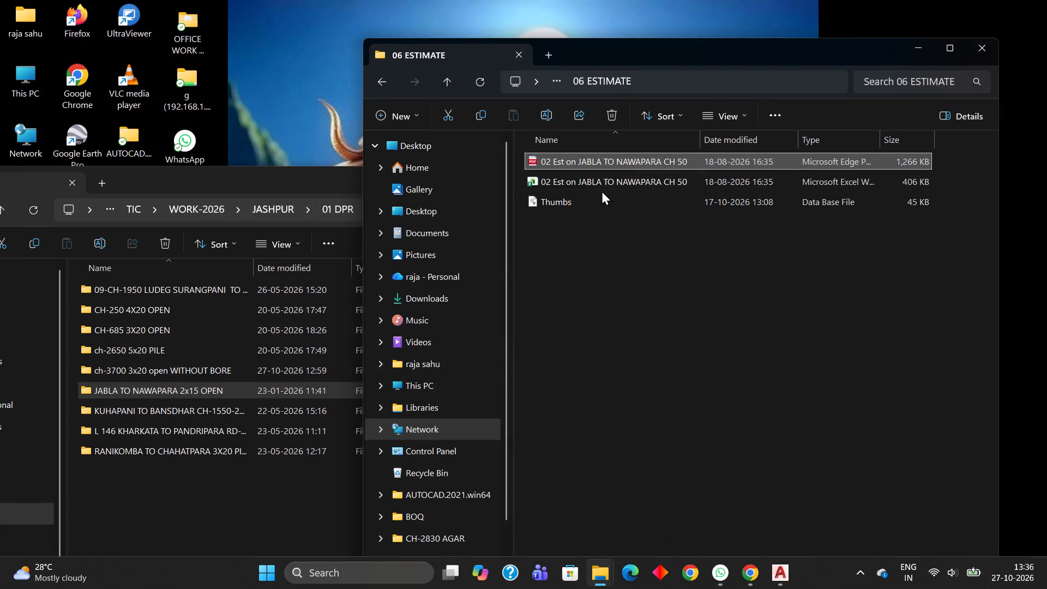
# Delete the Jabla to Nawapara estimate PDF from 06 ESTIMATE.
pyautogui.click(644, 159)
pyautogui.click(610, 116)
pyautogui.click(586, 326)
pyautogui.click(689, 259)
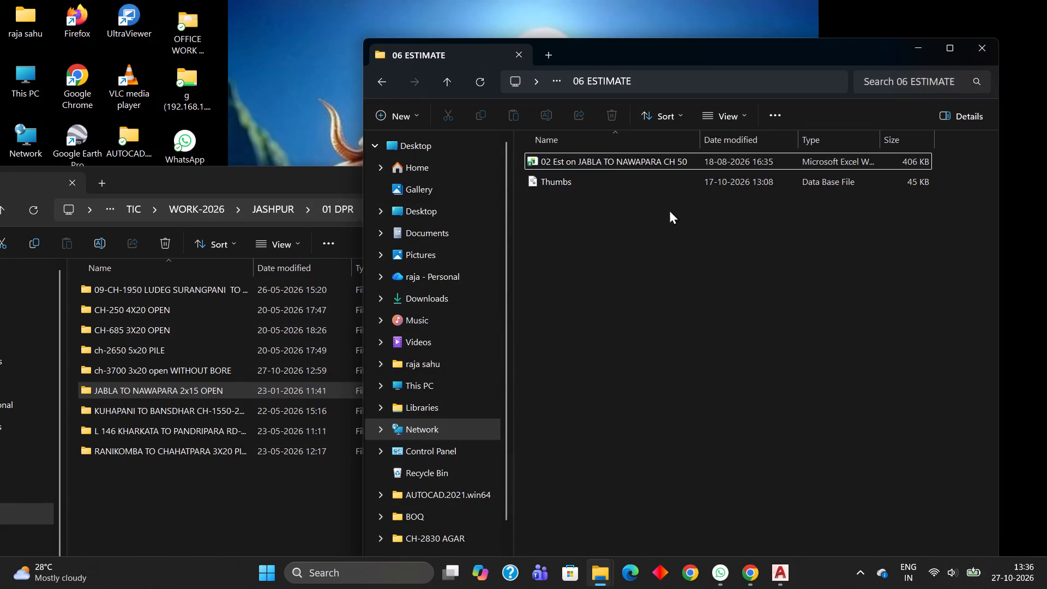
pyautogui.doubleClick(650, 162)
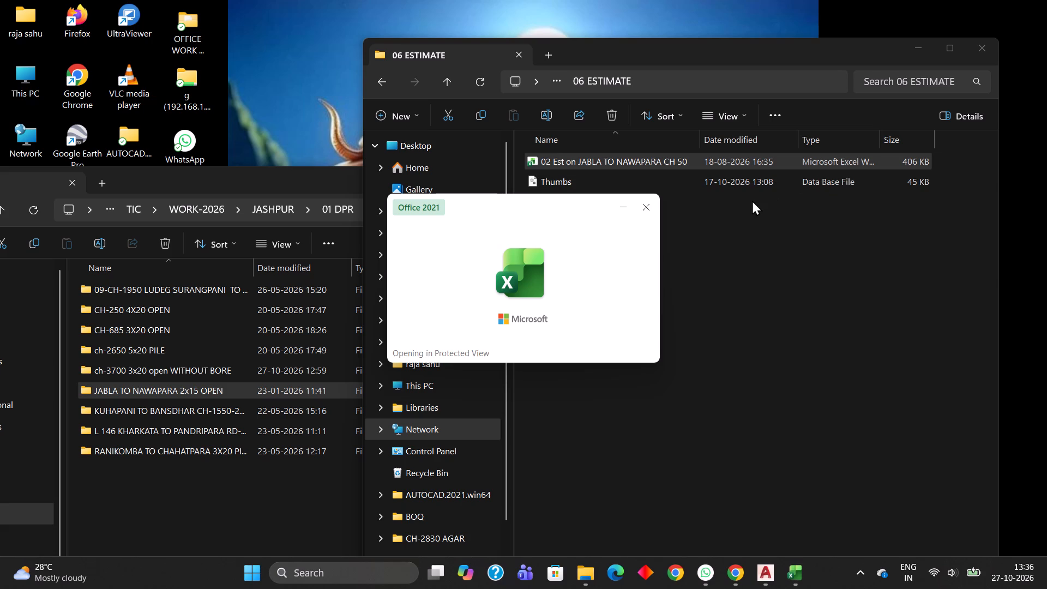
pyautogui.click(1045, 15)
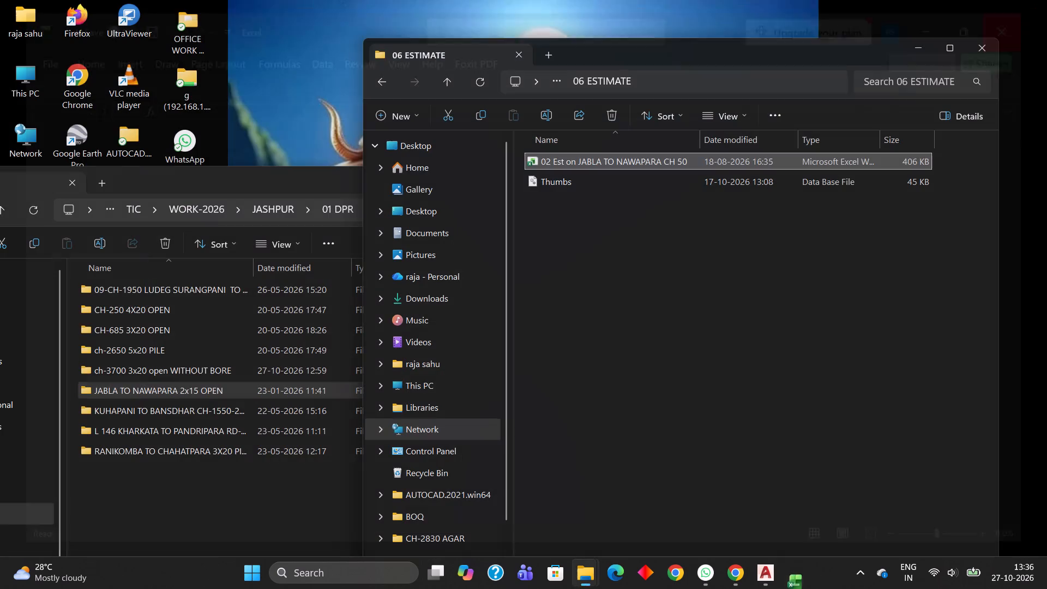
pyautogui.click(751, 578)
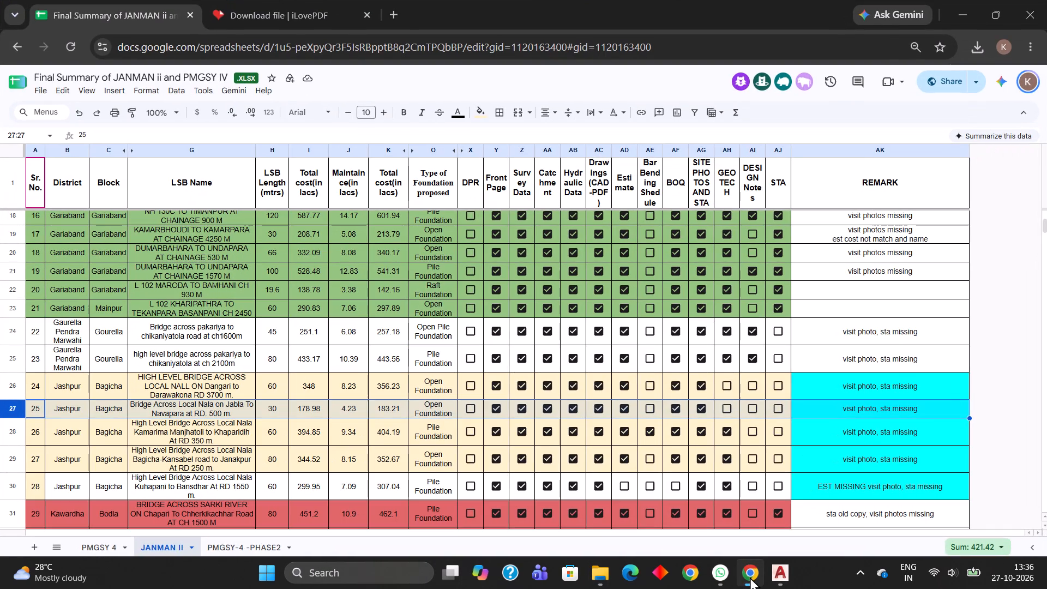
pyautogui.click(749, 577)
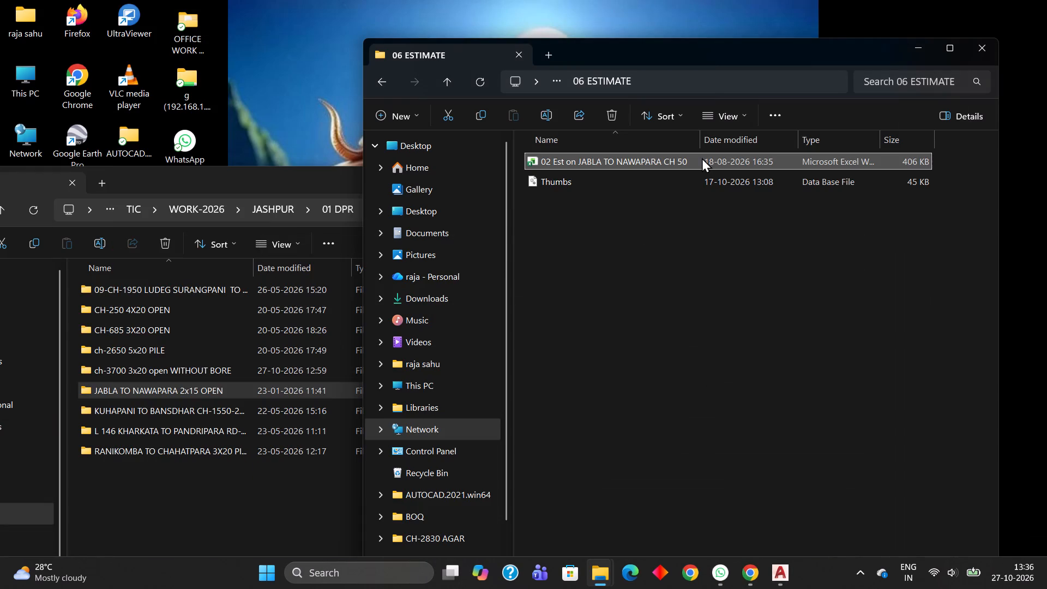
# Rename the estimate workbook in 06 ESTIMATE as 02 Est on JABLA TO NAWAPARA CH 500.
pyautogui.click(702, 158)
pyautogui.click(687, 156)
pyautogui.click(688, 160)
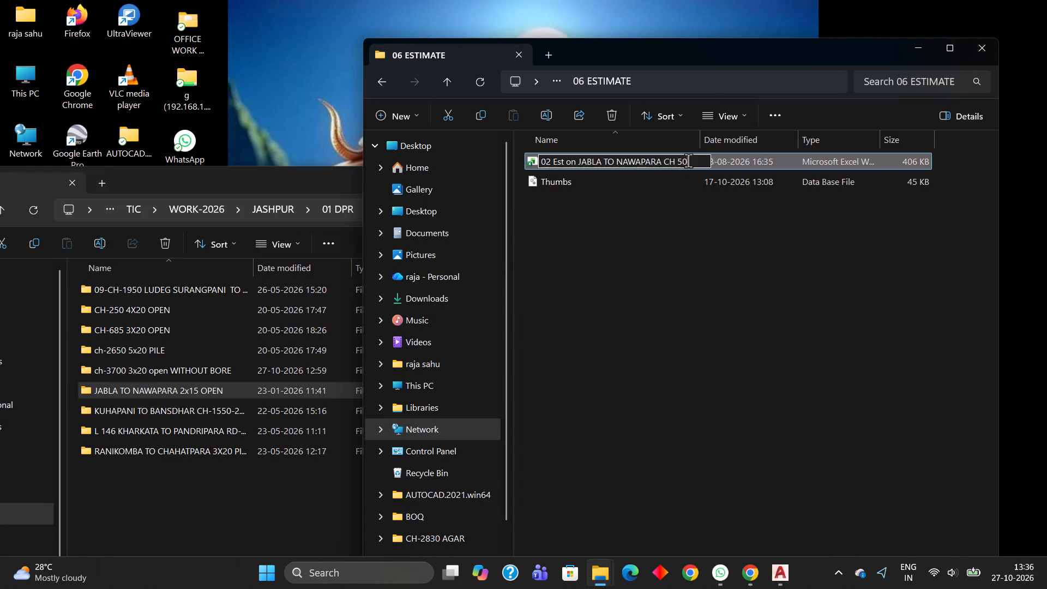
pyautogui.press('0')
pyautogui.click(697, 262)
# Open the workbook 02 Est on JABLA TO NAWAPARA CH 500 from 06 ESTIMATE and enable editing.
pyautogui.doubleClick(687, 164)
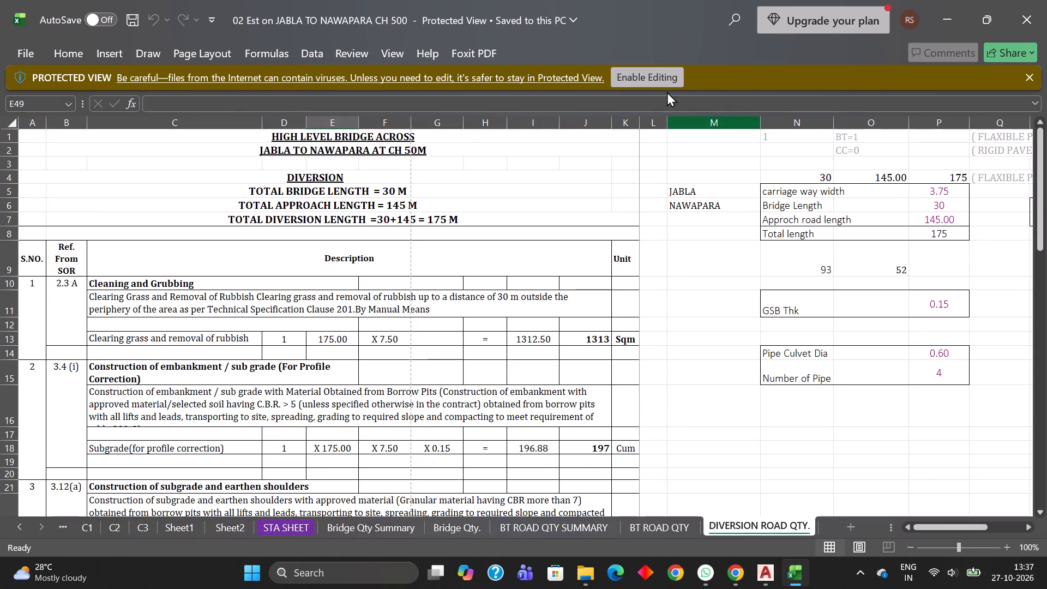
pyautogui.click(648, 75)
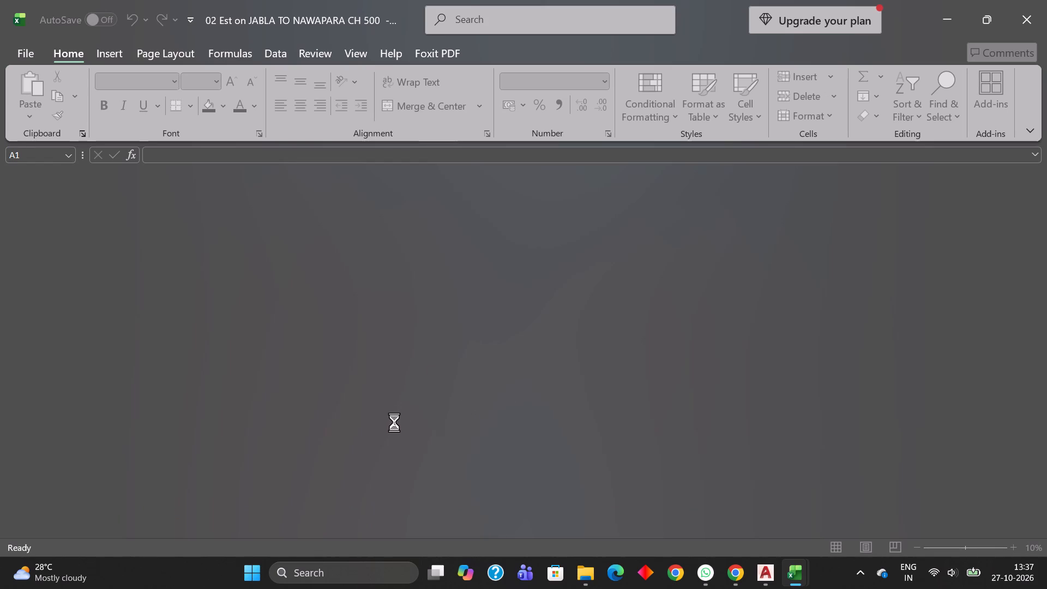
# Set the CH value in the Cover Page sheet's introduction data to 500.
pyautogui.moveTo(954, 525); pyautogui.dragTo(891, 528)
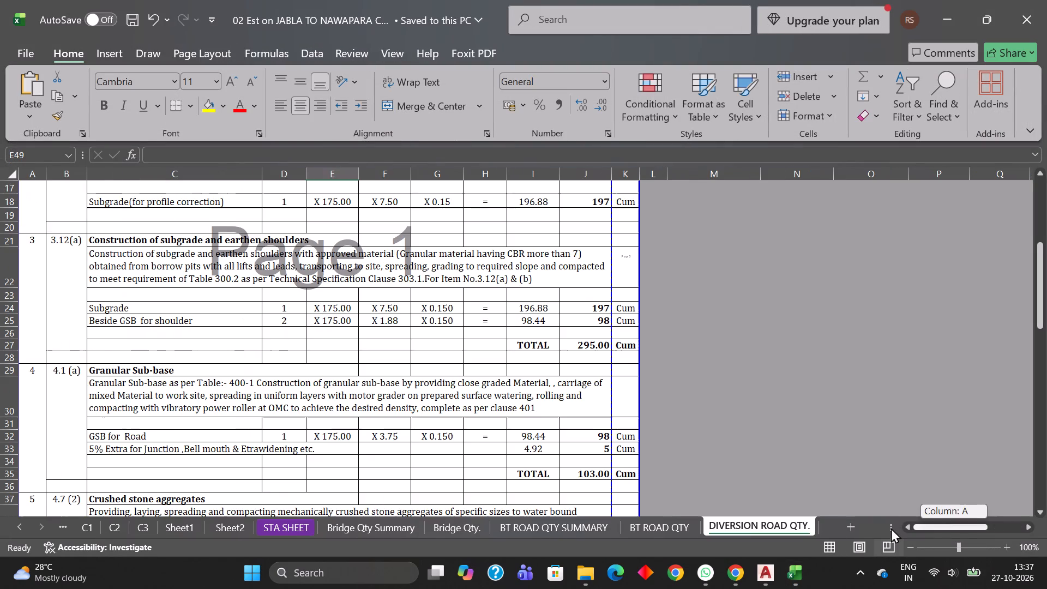
pyautogui.moveTo(891, 528); pyautogui.dragTo(867, 531)
pyautogui.scroll(12, 294, 402)
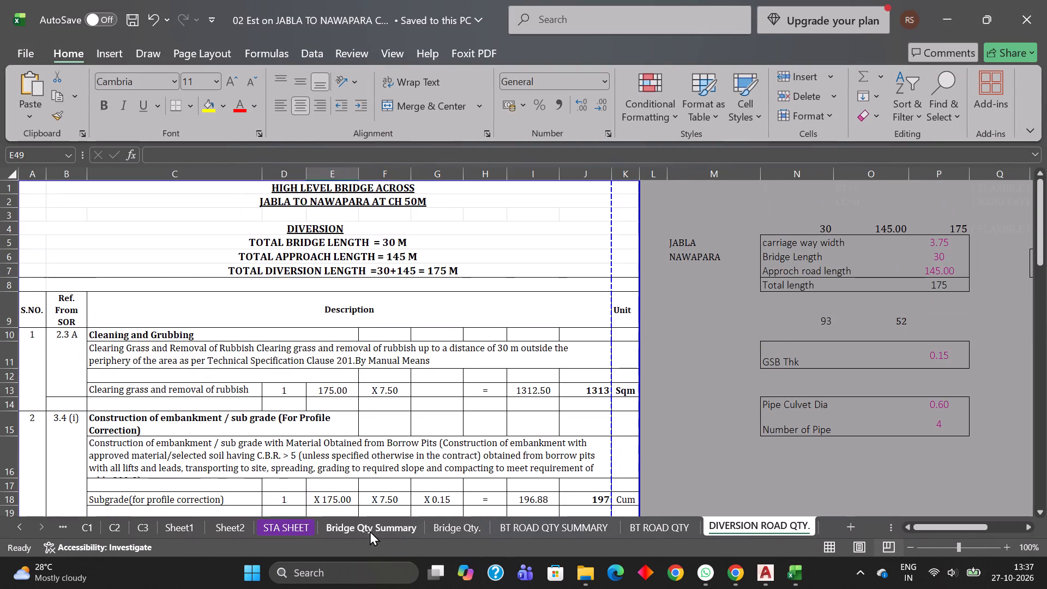
pyautogui.tripleClick(14, 526)
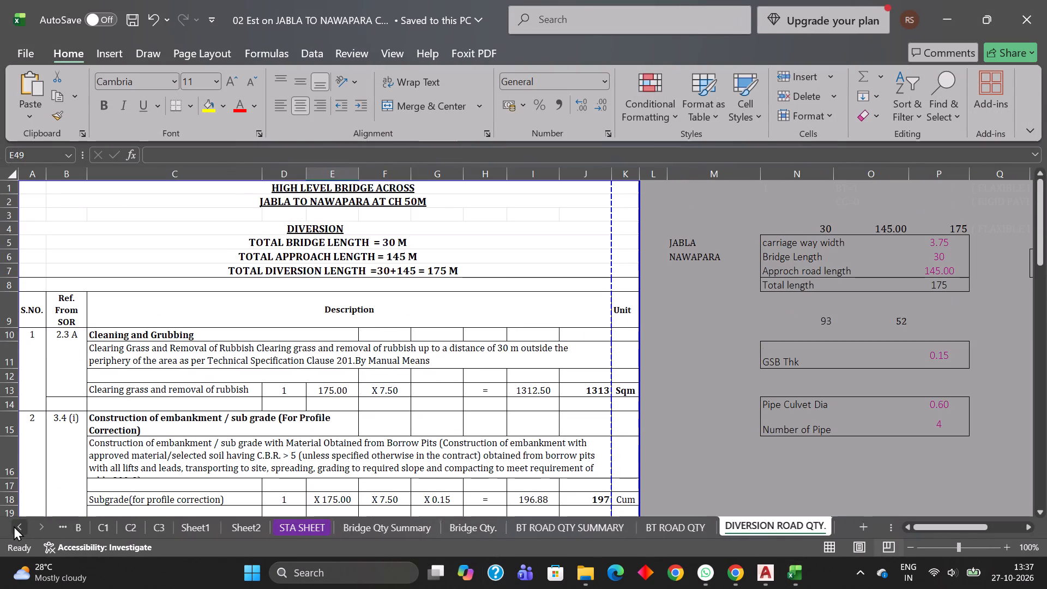
pyautogui.tripleClick(13, 526)
pyautogui.click(13, 526)
pyautogui.click(101, 532)
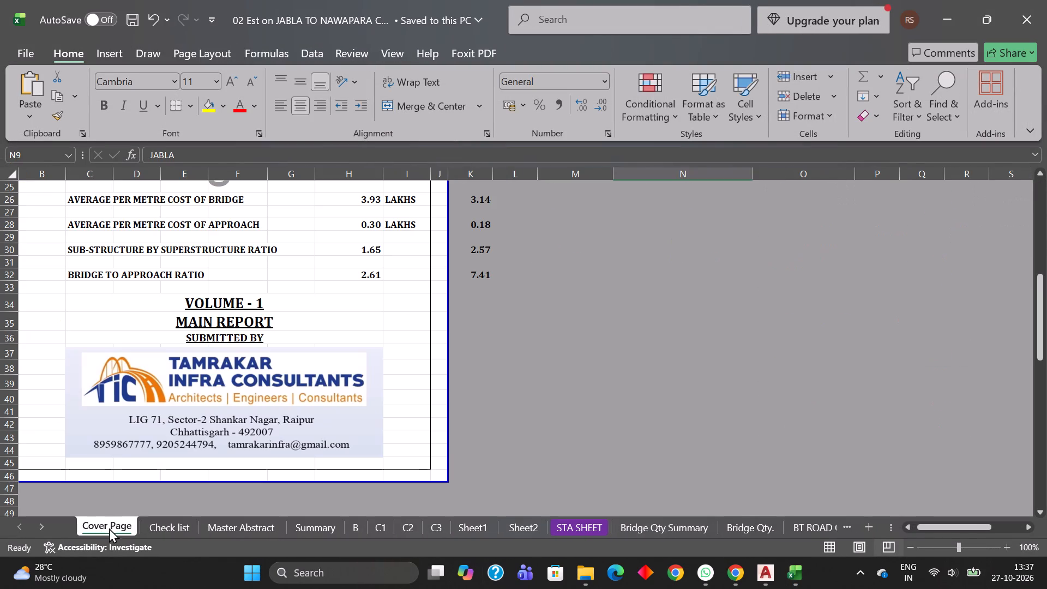
pyautogui.scroll(8, 441, 422)
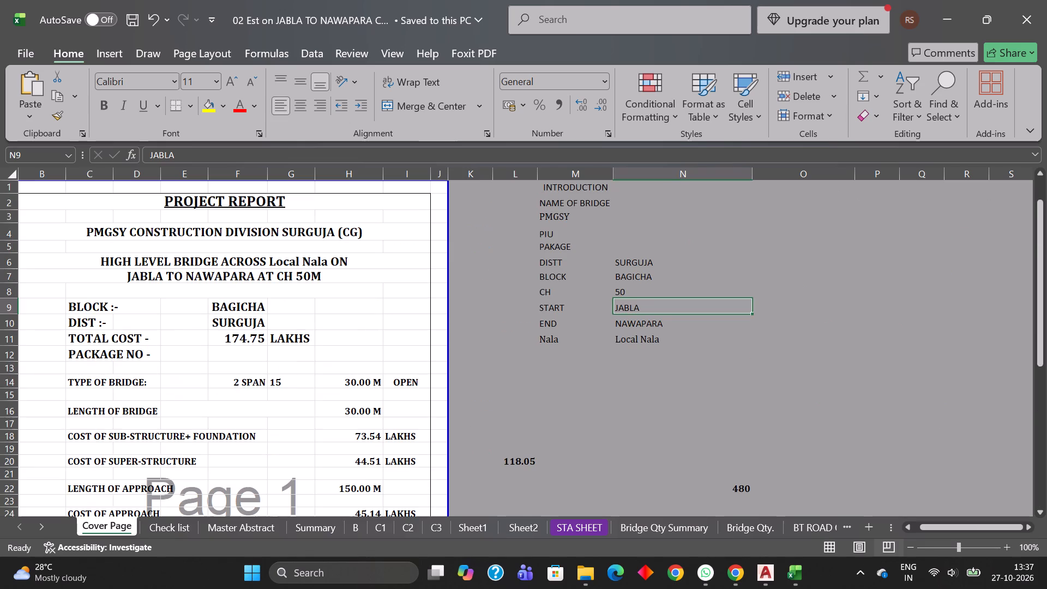
pyautogui.scroll(2, 440, 420)
pyautogui.scroll(3, 495, 394)
pyautogui.click(636, 300)
pyautogui.click(641, 296)
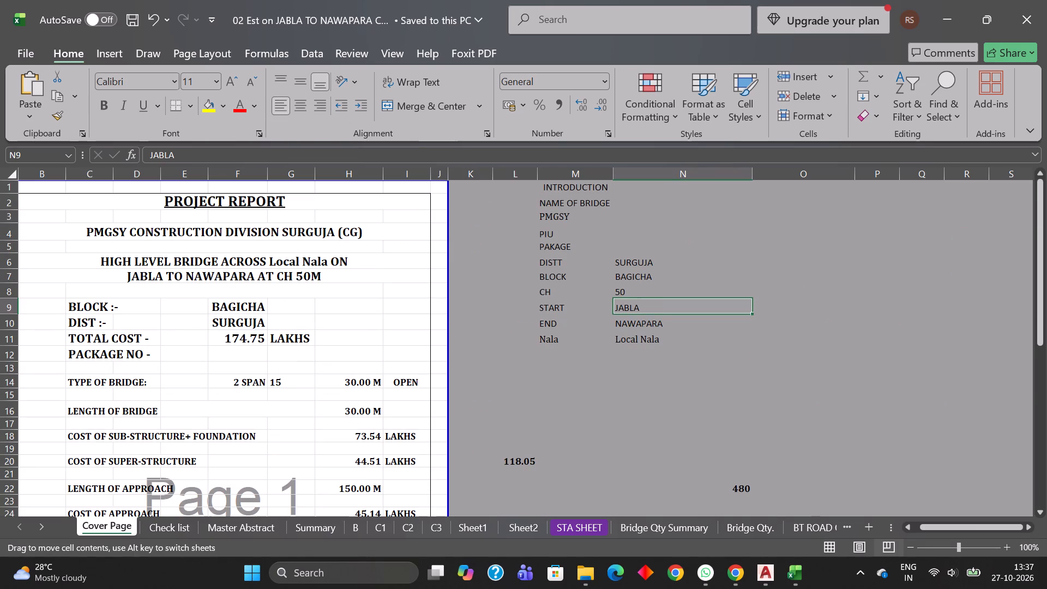
pyautogui.doubleClick(639, 292)
pyautogui.press('0')
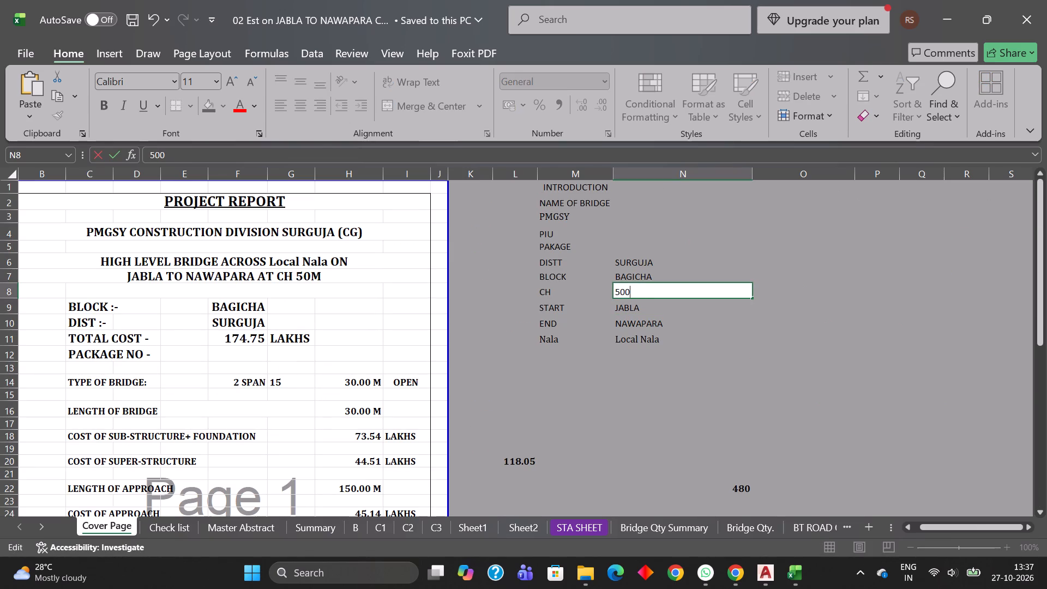
pyautogui.click(537, 420)
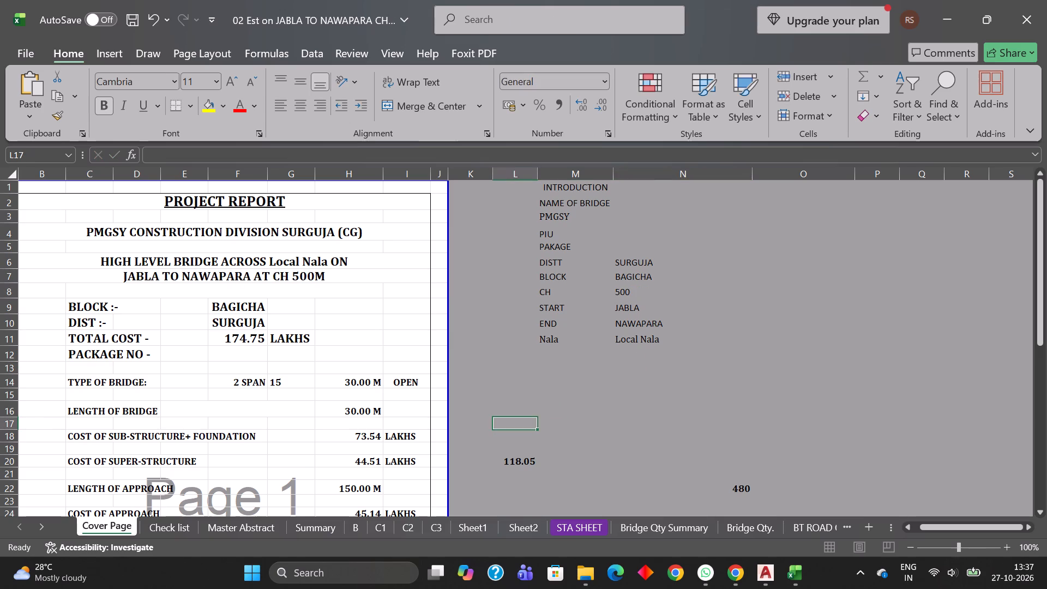
# Check the bridge name and chainage on the Cover Page, Sheet1, STA SHEET and Bridge Qty Summary sheets.
pyautogui.scroll(4, 504, 424)
pyautogui.scroll(-11, 591, 377)
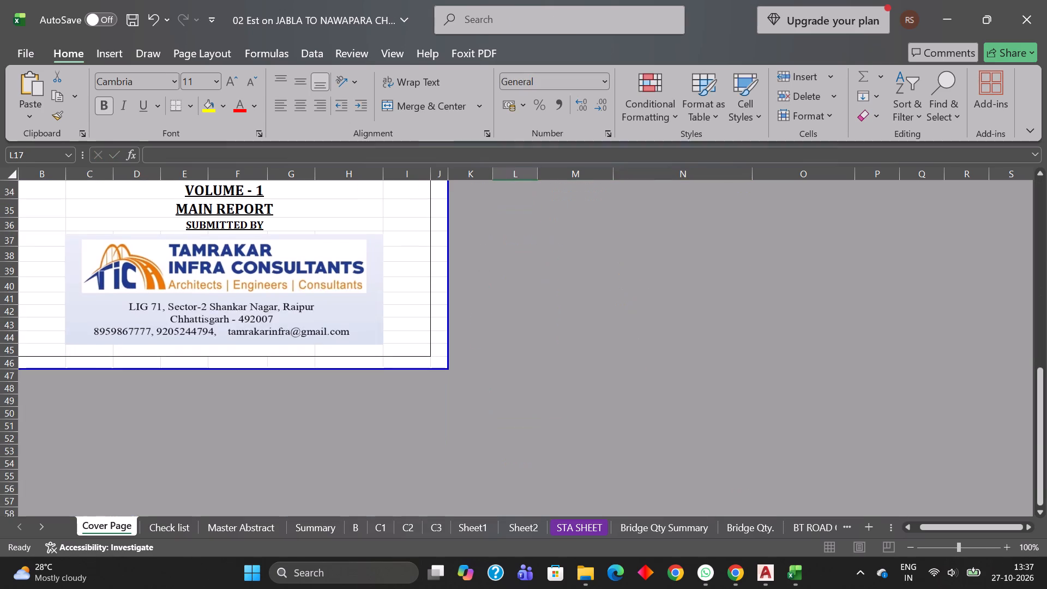
pyautogui.scroll(-4, 591, 385)
pyautogui.scroll(20, 591, 385)
pyautogui.scroll(1, 591, 385)
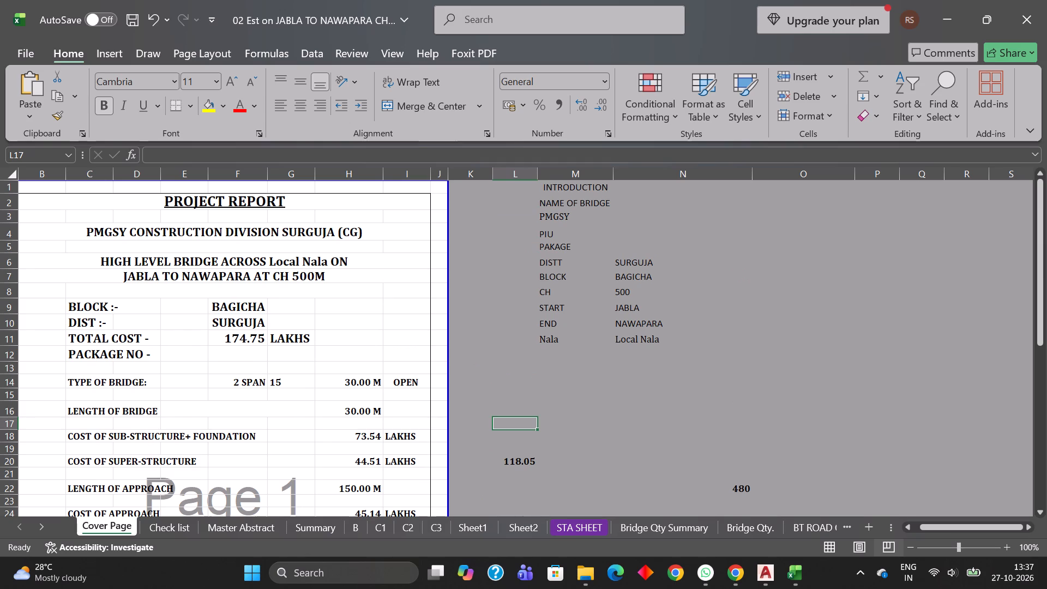
pyautogui.click(470, 526)
pyautogui.scroll(12, 429, 380)
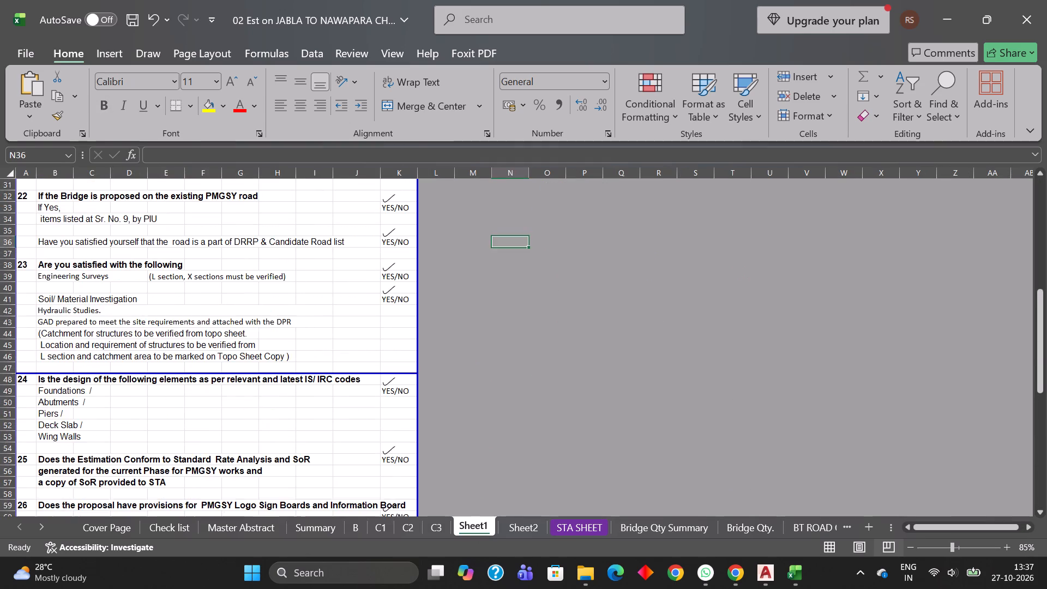
pyautogui.scroll(18, 425, 380)
pyautogui.scroll(7, 423, 380)
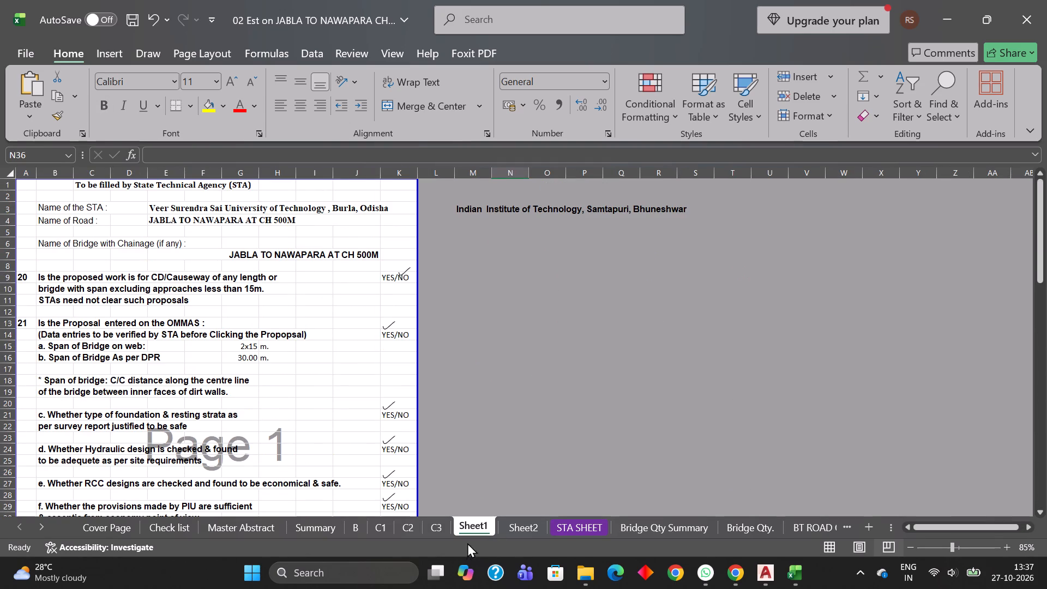
pyautogui.click(532, 528)
pyautogui.click(580, 521)
pyautogui.scroll(11, 486, 435)
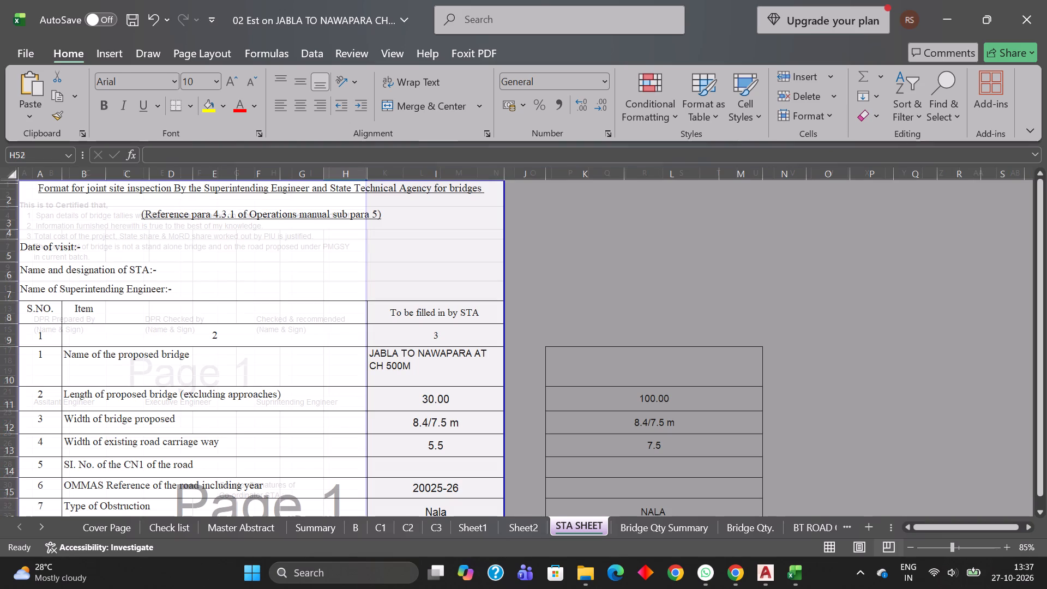
pyautogui.scroll(2, 482, 428)
pyautogui.scroll(3, 544, 482)
pyautogui.click(662, 528)
pyautogui.scroll(6, 513, 423)
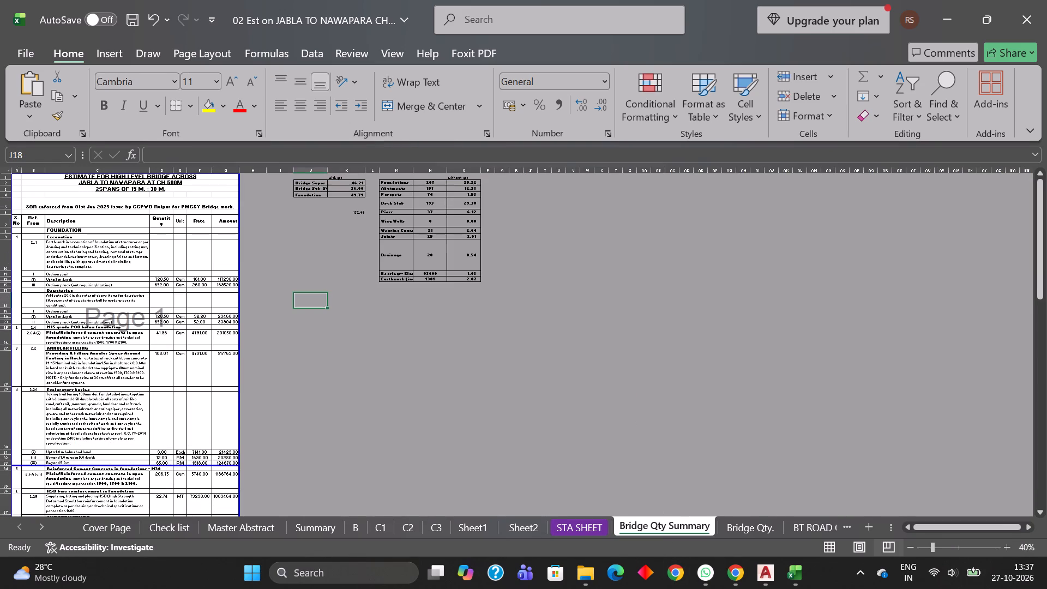
pyautogui.keyDown('ctrl'); pyautogui.scroll(4, 158, 223); pyautogui.keyUp('ctrl')
pyautogui.scroll(10, 145, 261)
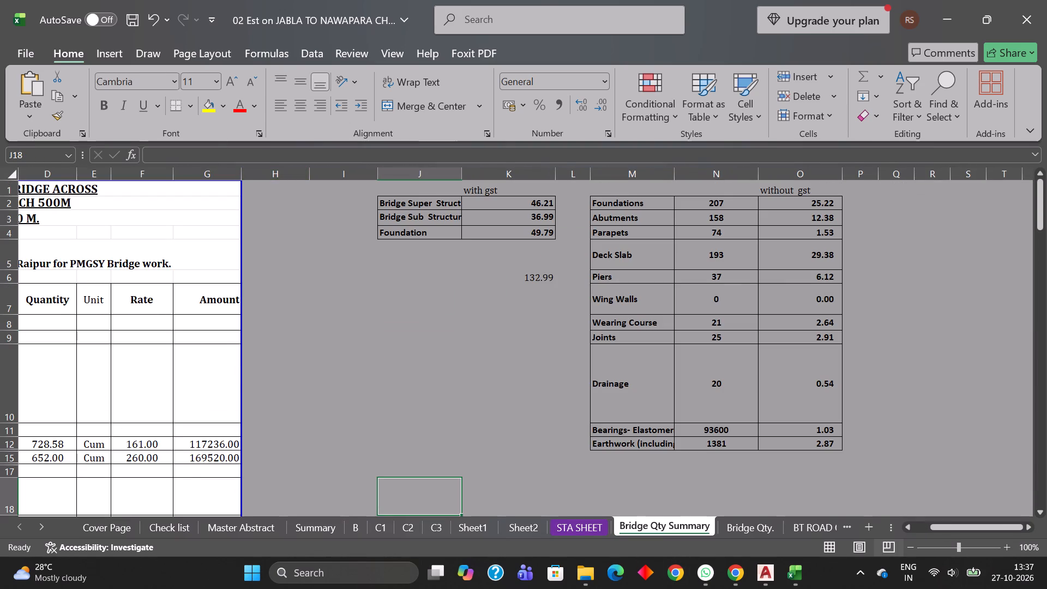
pyautogui.moveTo(938, 522); pyautogui.dragTo(847, 520)
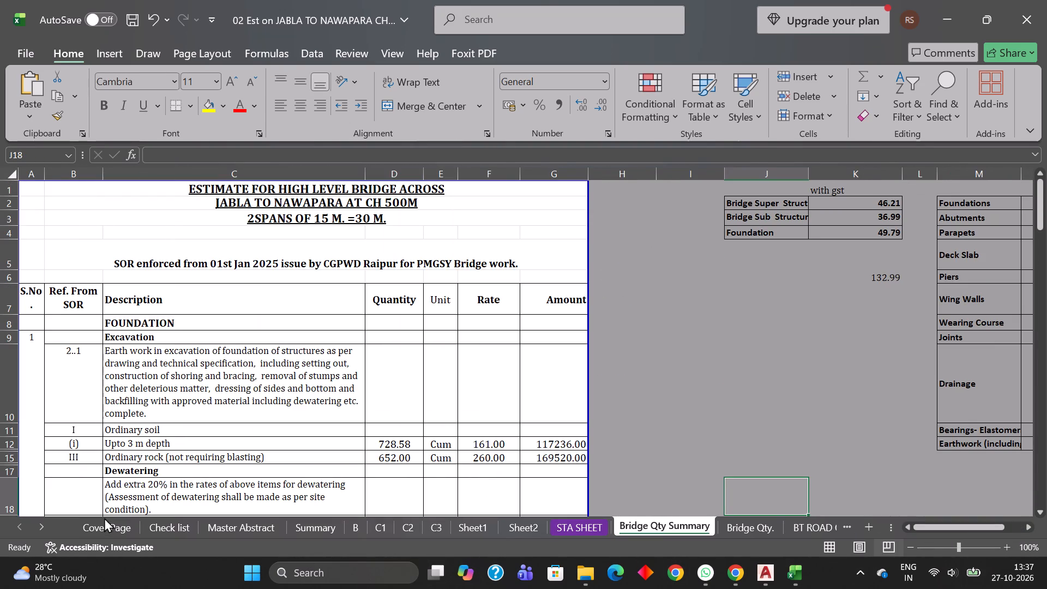
# Export the entire estimate workbook as a PDF named 02 Est on JABLA TO NAWAPARA CH 500 into 06 ESTIMATE.
pyautogui.click(29, 55)
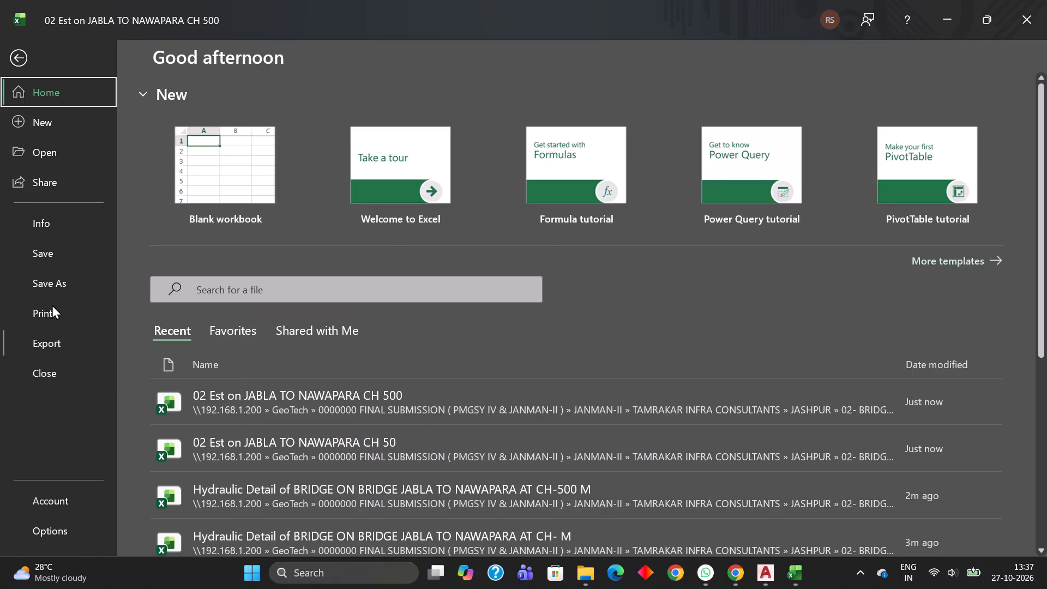
pyautogui.click(55, 283)
pyautogui.click(506, 185)
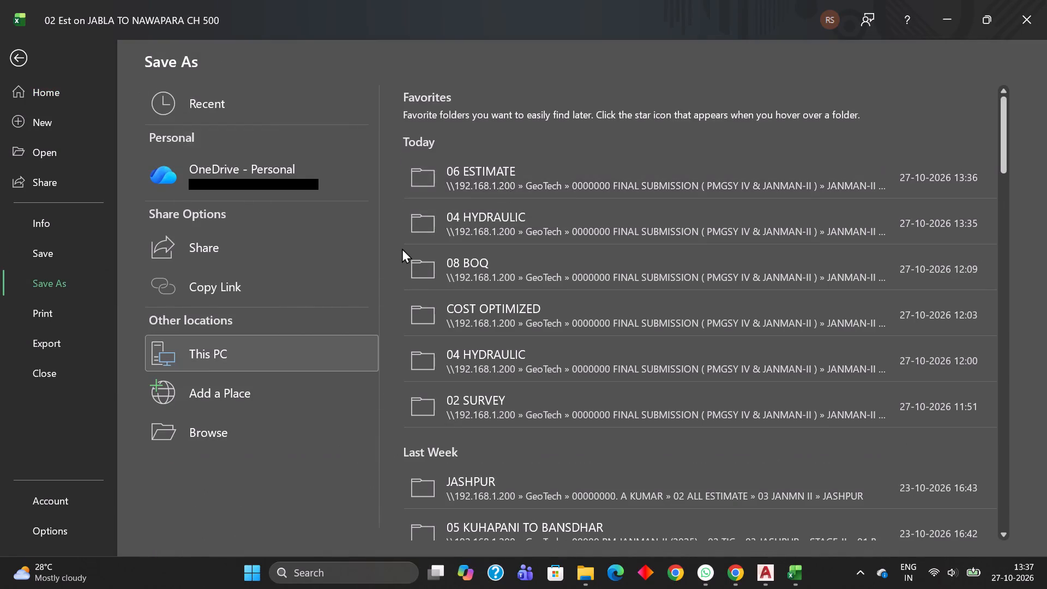
pyautogui.click(140, 244)
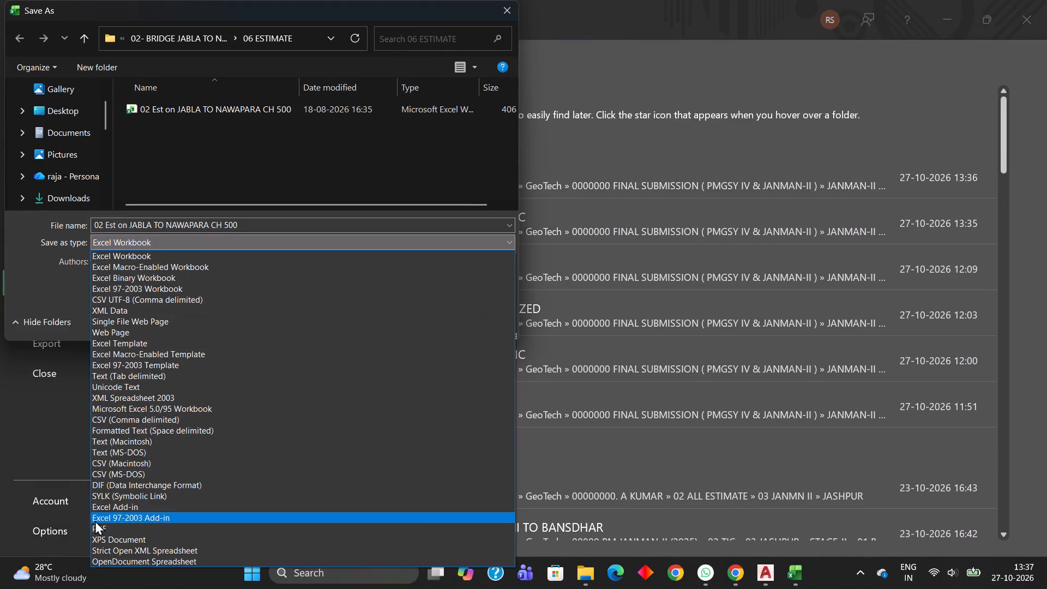
pyautogui.click(97, 527)
pyautogui.click(176, 339)
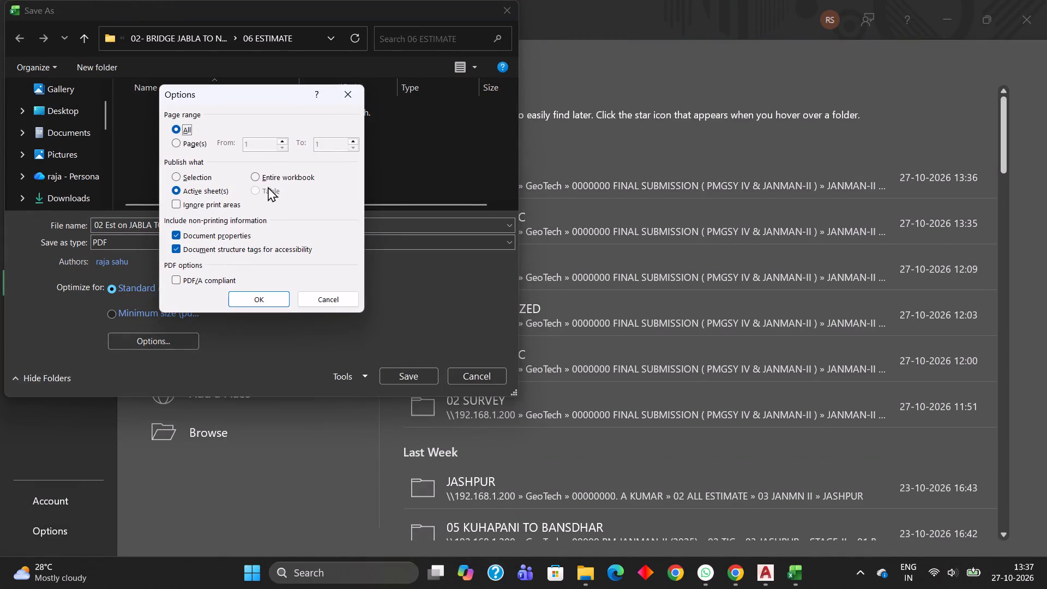
pyautogui.click(253, 172)
pyautogui.click(260, 294)
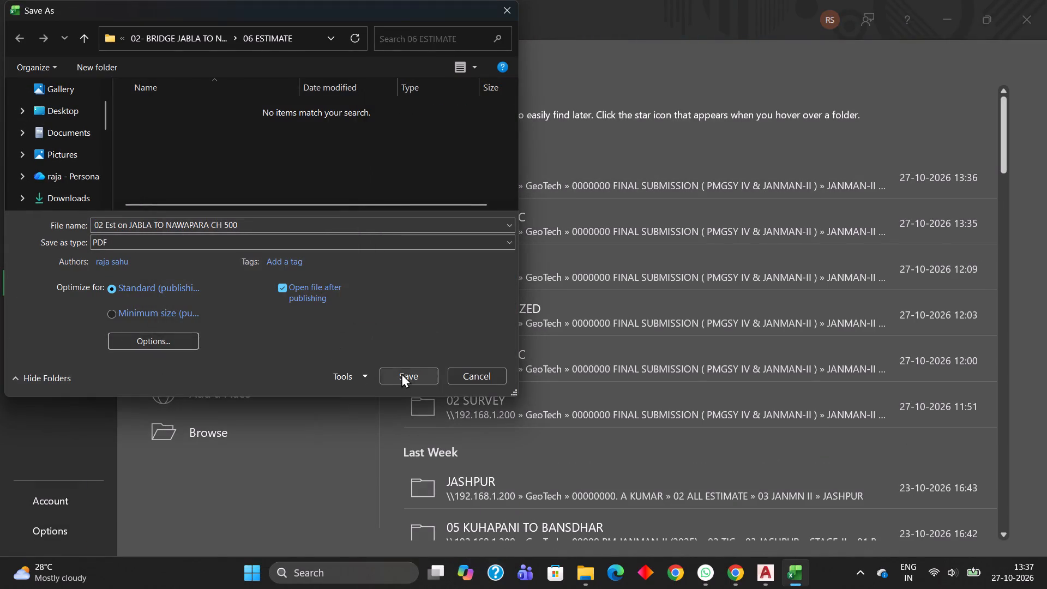
pyautogui.click(401, 373)
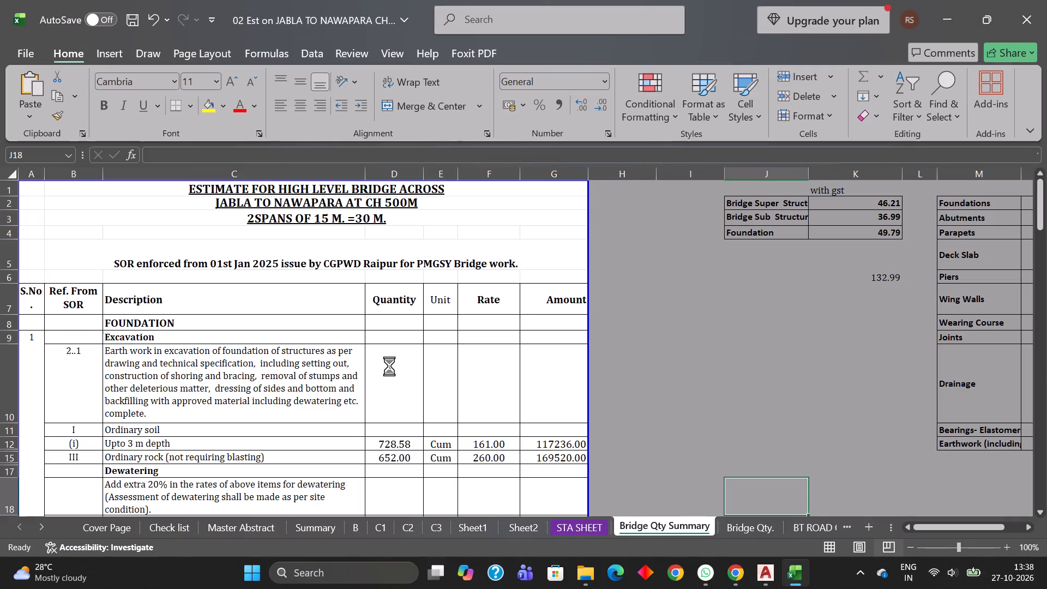
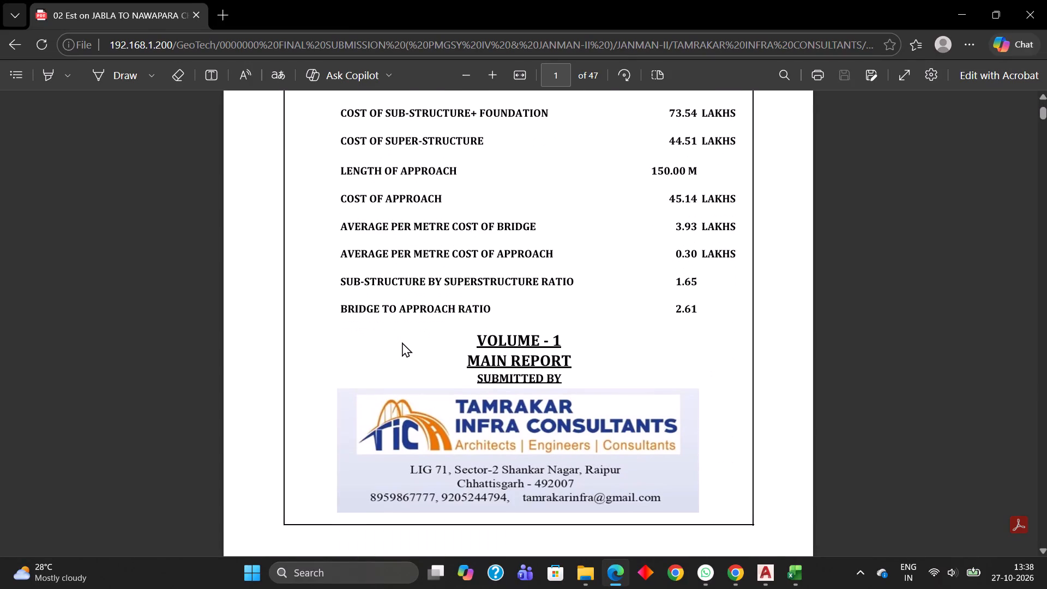
# Review the exported estimate PDF's opening pages, from the cover through the STA checklist, master abstract, summary and package summary.
pyautogui.scroll(-6, 403, 341)
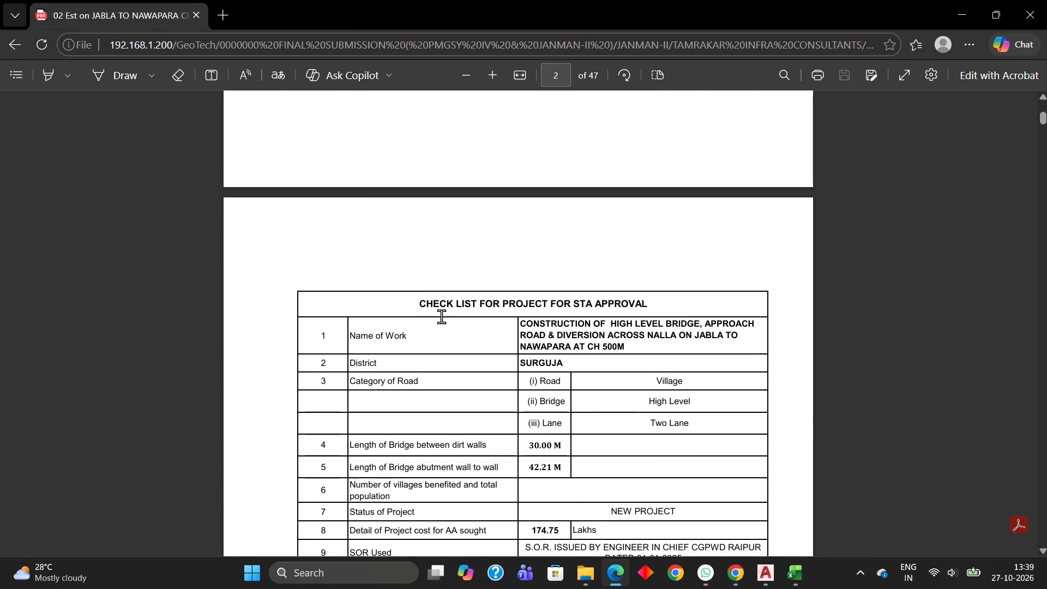
pyautogui.scroll(-15, 441, 316)
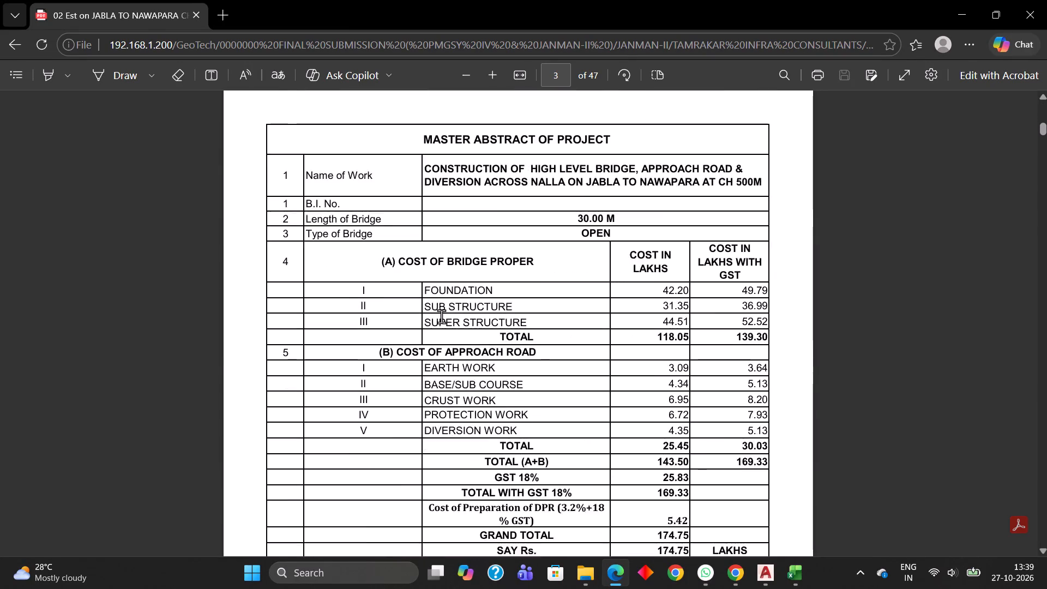
pyautogui.scroll(-11, 441, 316)
pyautogui.keyDown('ctrl'); pyautogui.scroll(-4, 441, 316); pyautogui.keyUp('ctrl')
pyautogui.scroll(1, 441, 316)
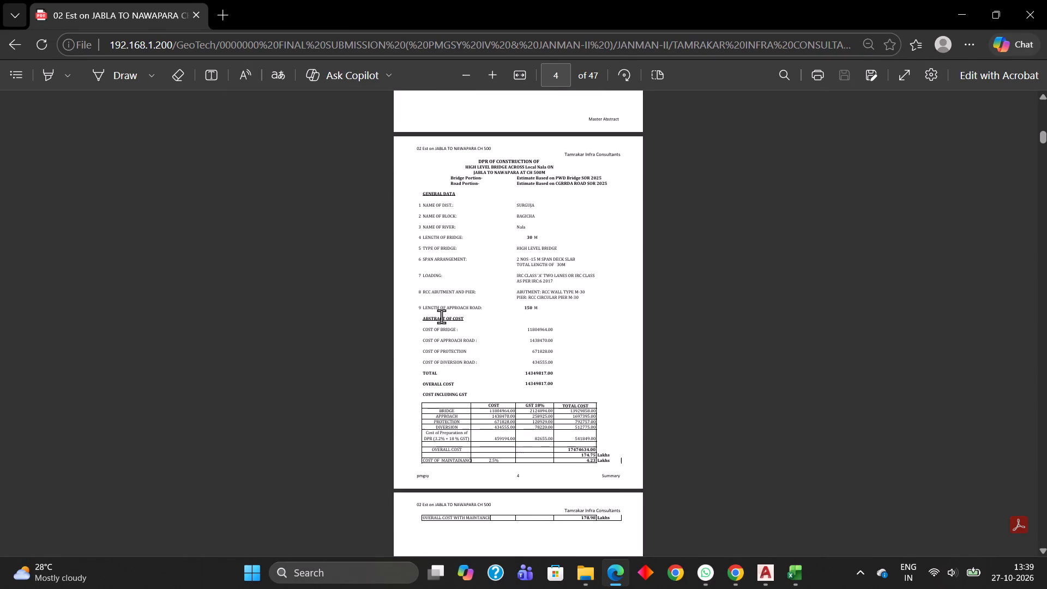
pyautogui.scroll(-4, 441, 316)
pyautogui.scroll(-4, 589, 308)
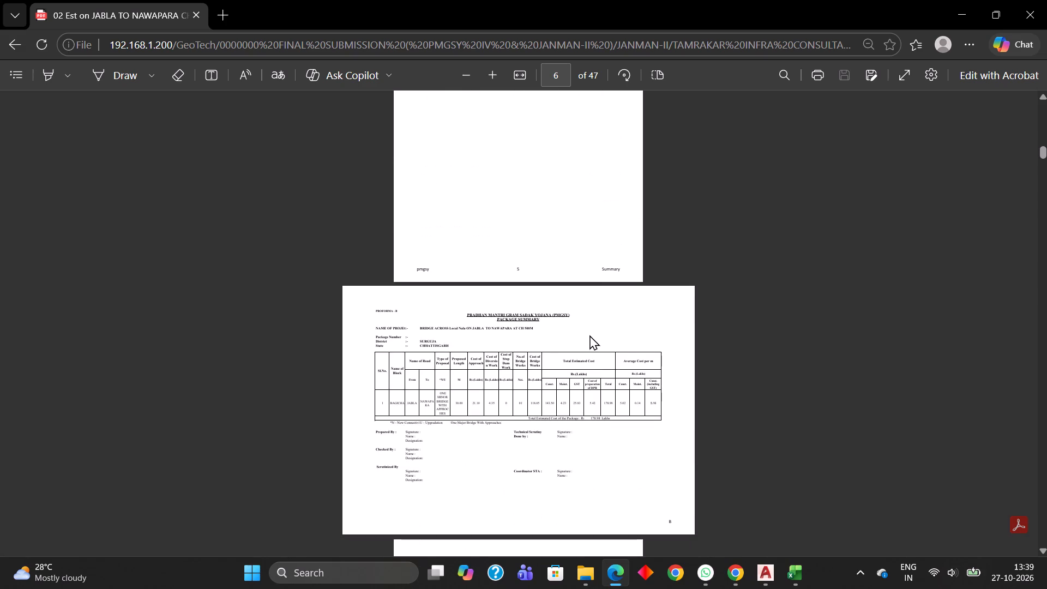
pyautogui.scroll(1, 589, 335)
pyautogui.keyDown('ctrl'); pyautogui.scroll(4, 586, 336); pyautogui.keyUp('ctrl')
pyautogui.scroll(9, 633, 380)
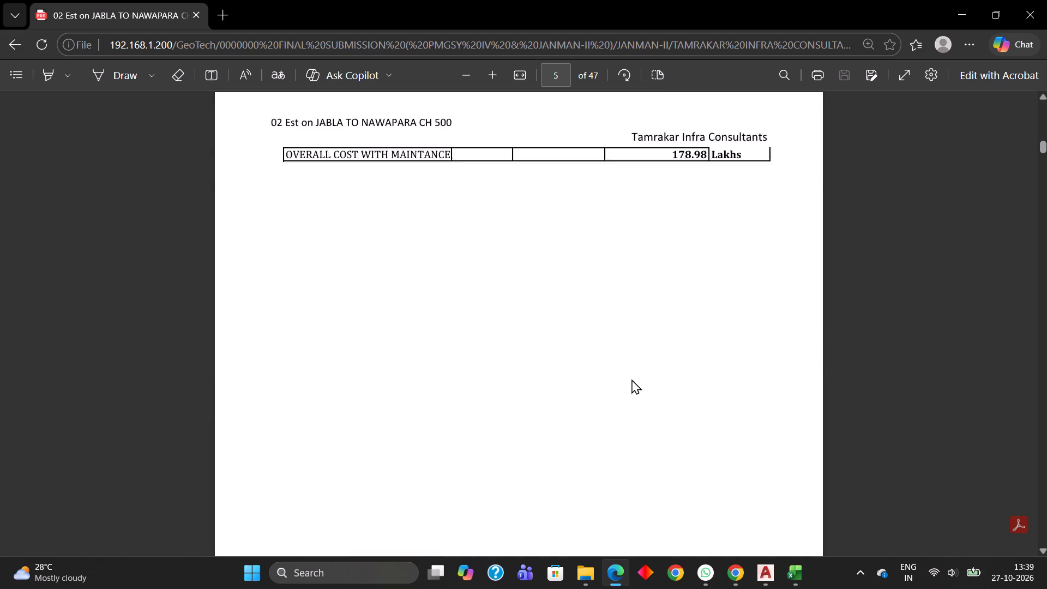
# Switch to the estimate workbook and move the Summary sheet's page break below the OVERALL COST WITH MAINTANCE row 62.
pyautogui.click(796, 575)
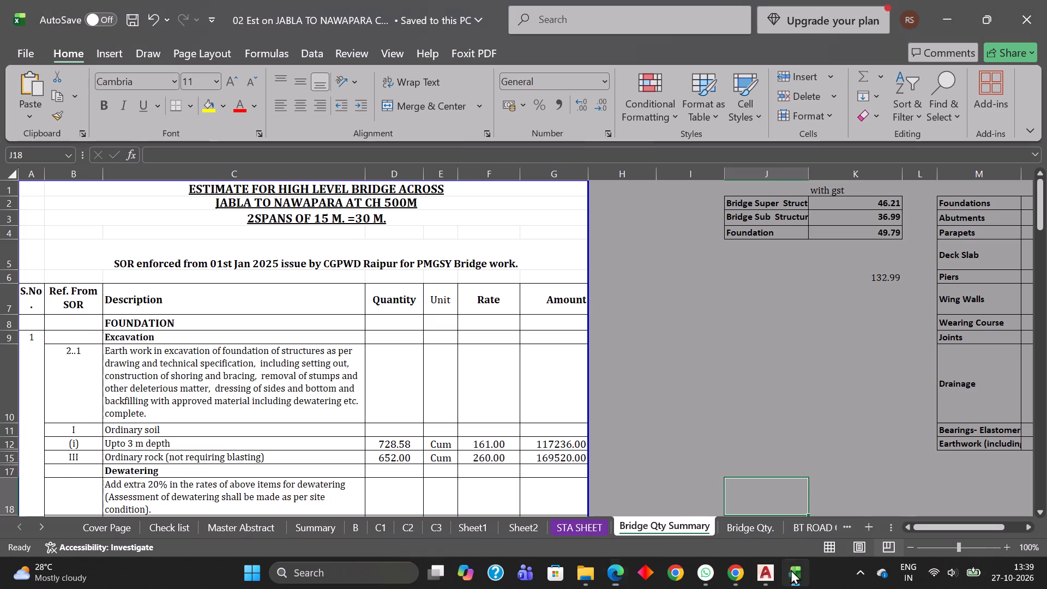
pyautogui.scroll(-12, 516, 390)
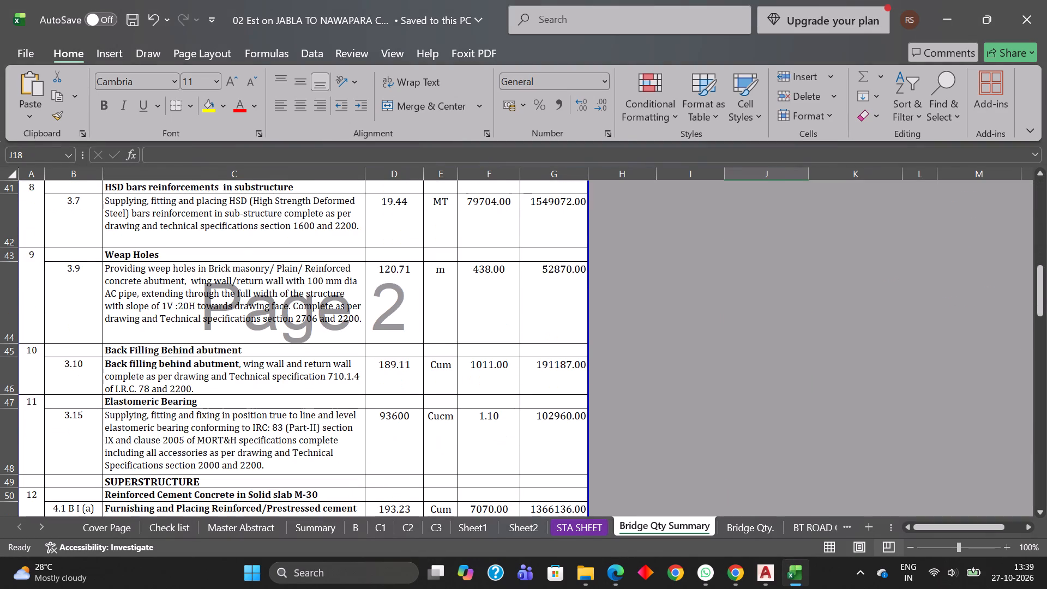
pyautogui.click(311, 531)
pyautogui.scroll(-12, 333, 395)
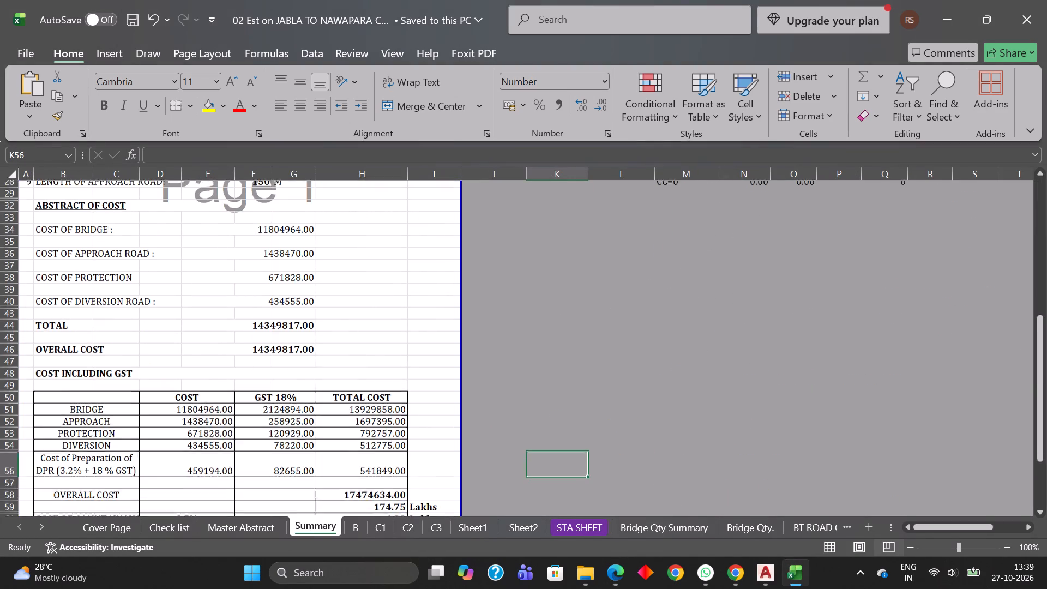
pyautogui.scroll(-2, 332, 400)
pyautogui.moveTo(320, 363); pyautogui.dragTo(320, 378)
# Return to the estimate PDF and examine the package summary and the Proforma C pages through the cost details.
pyautogui.click(615, 575)
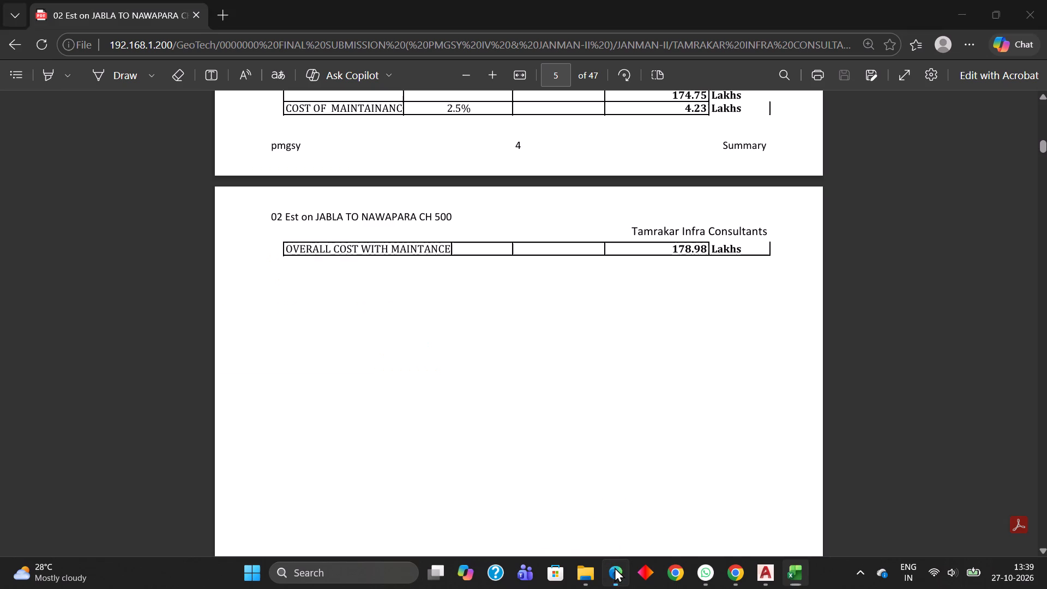
pyautogui.scroll(-7, 555, 351)
pyautogui.keyDown('ctrl'); pyautogui.scroll(-8, 558, 346); pyautogui.keyUp('ctrl')
pyautogui.scroll(-3, 558, 346)
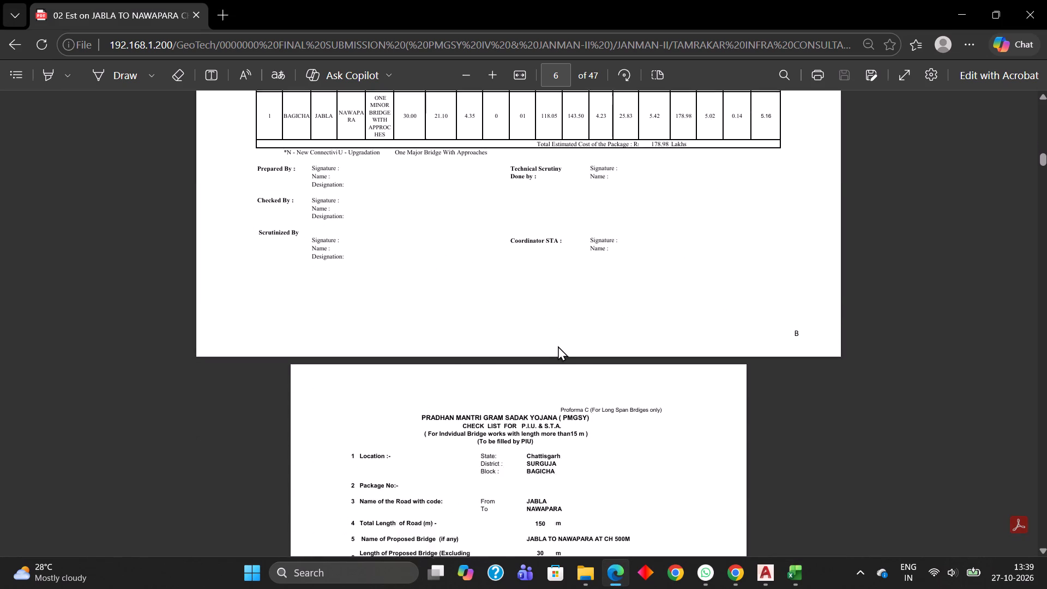
pyautogui.scroll(-14, 558, 346)
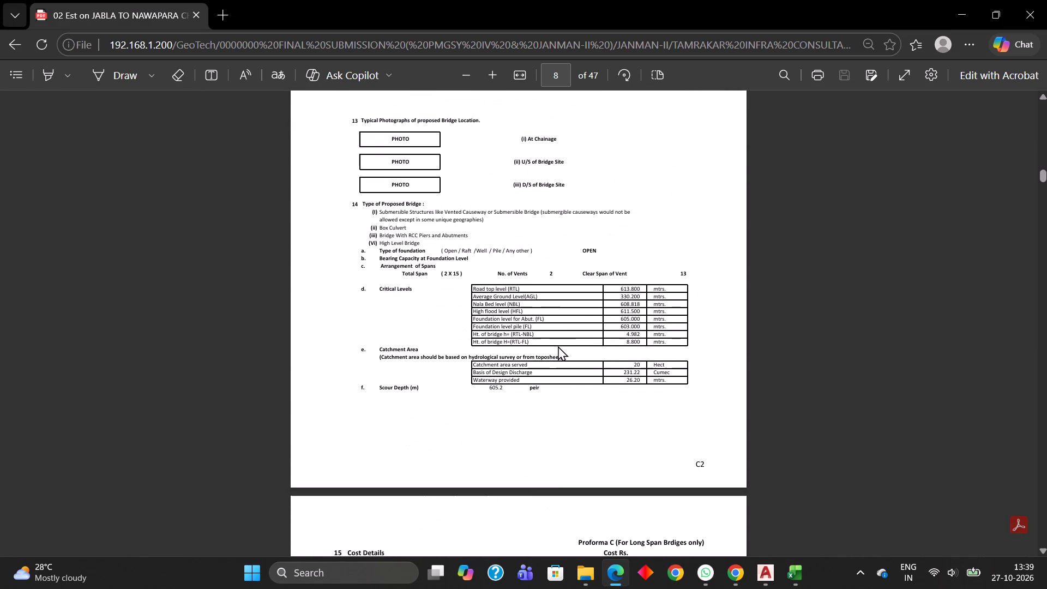
pyautogui.scroll(-7, 562, 350)
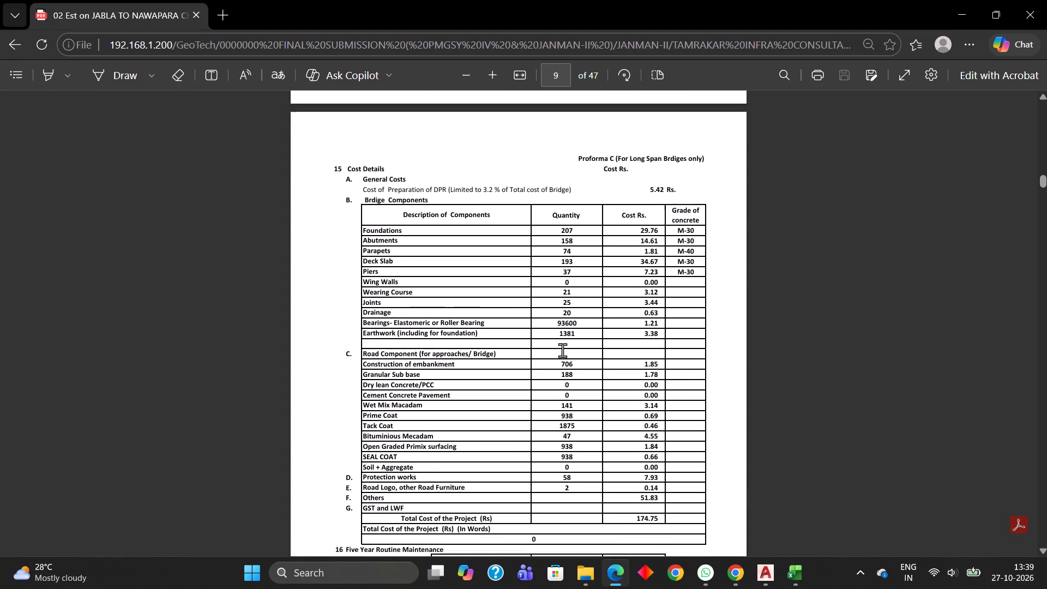
# Examine the PDF's remaining checklist questions, signature page and STA sheet up to the start of the bridge quantity summary.
pyautogui.scroll(-19, 562, 350)
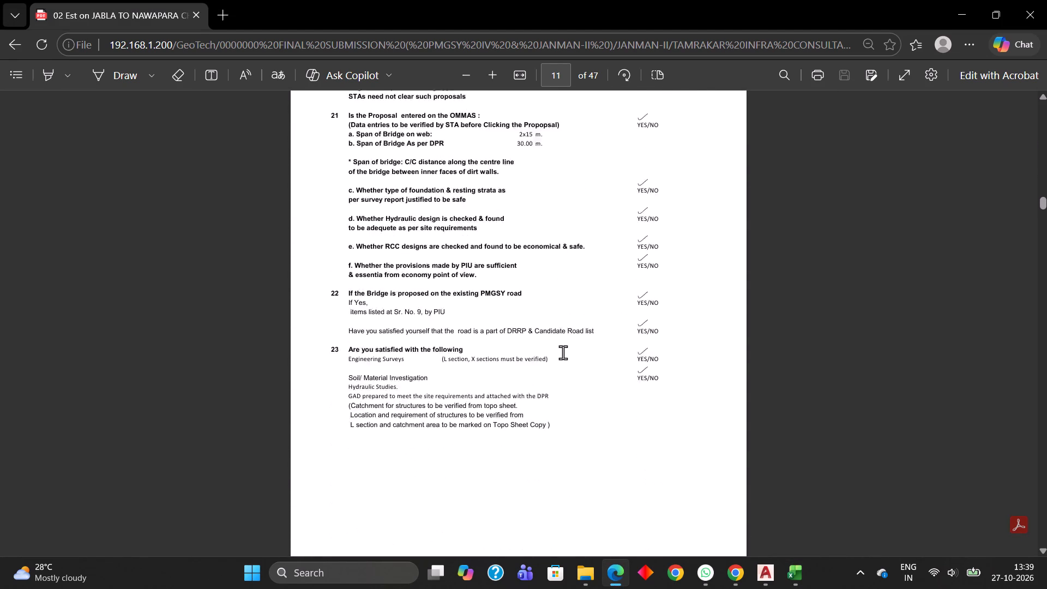
pyautogui.scroll(-18, 563, 352)
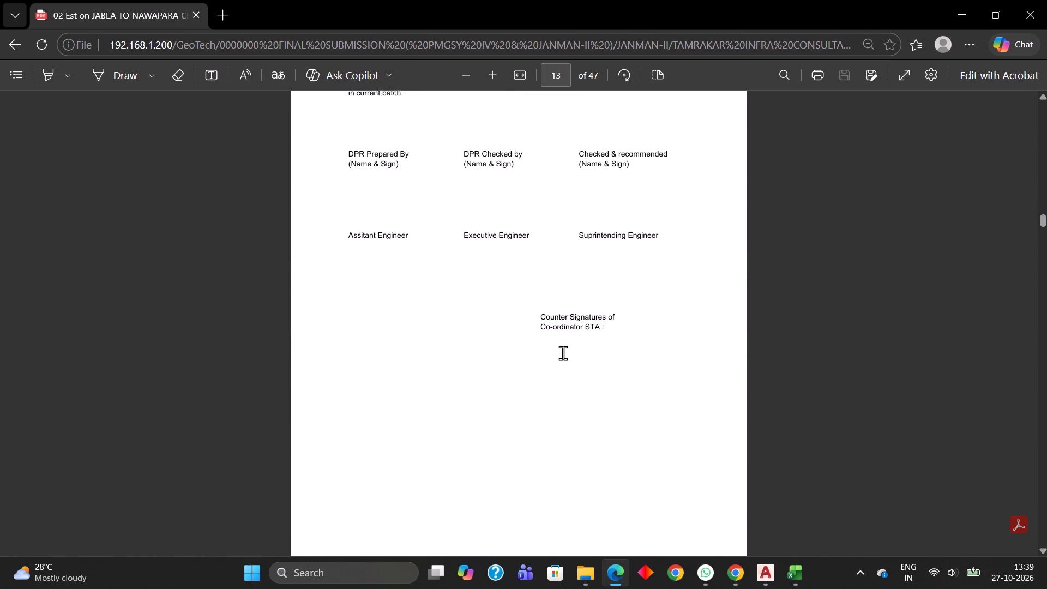
pyautogui.scroll(-17, 563, 353)
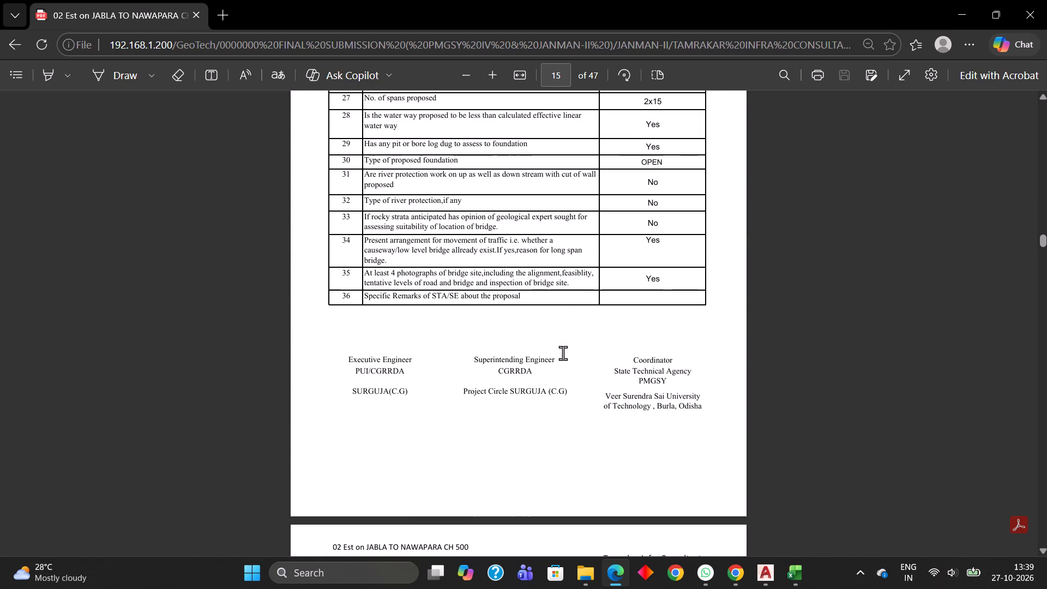
pyautogui.scroll(-5, 563, 353)
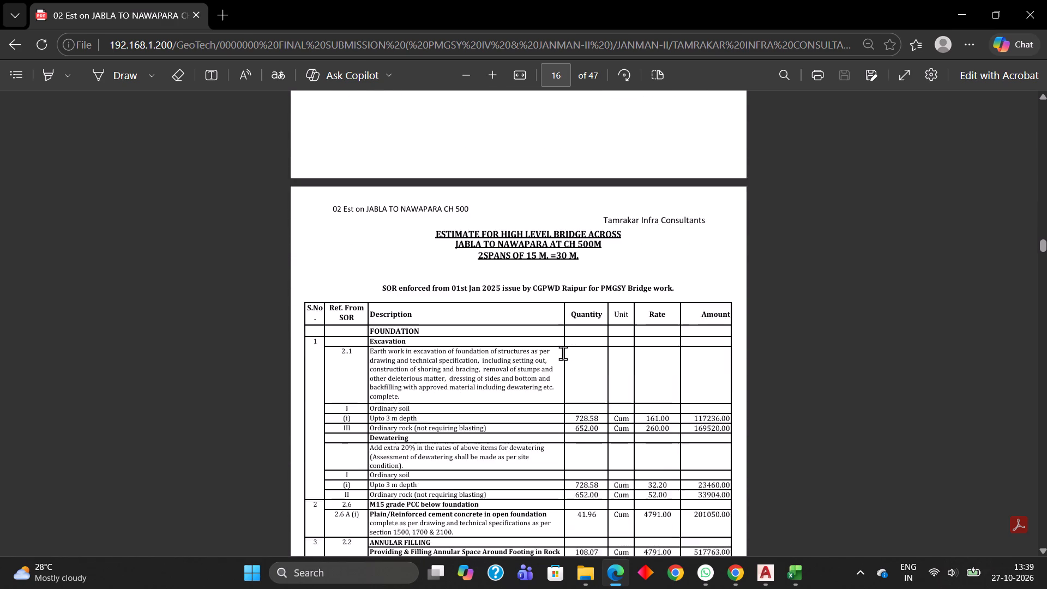
# Examine the Bridge Qty Summary pages of the PDF, checking how the item tables split around pages 17 to 19.
pyautogui.scroll(-16, 563, 353)
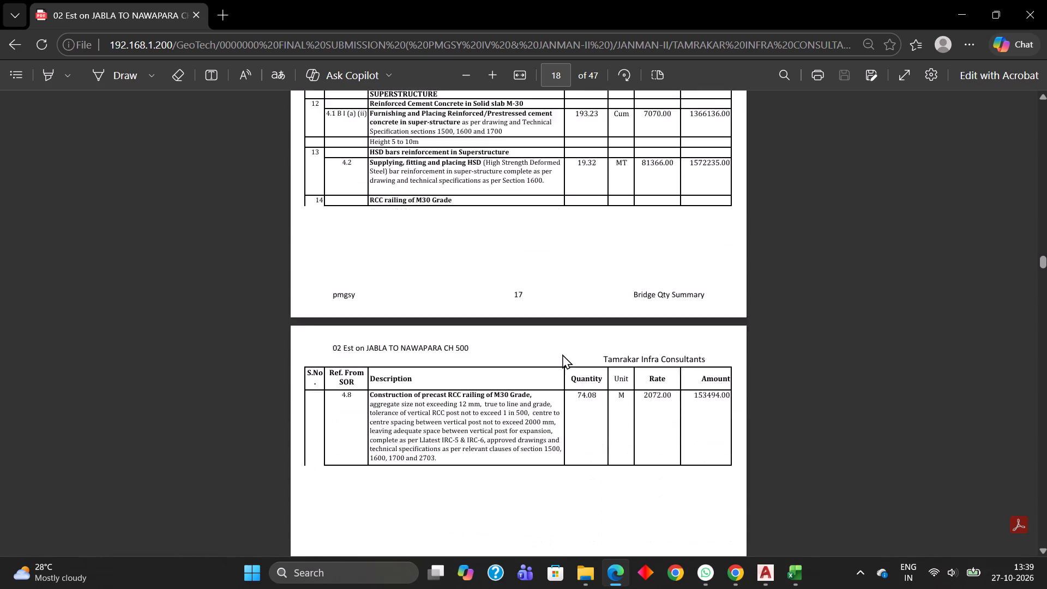
pyautogui.scroll(-11, 562, 354)
pyautogui.scroll(3, 562, 353)
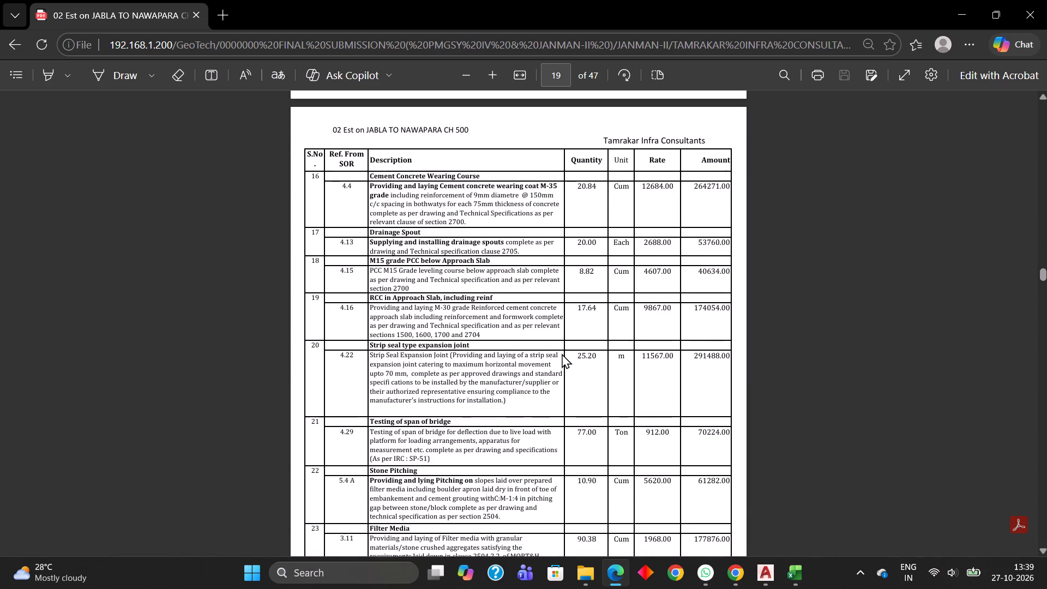
pyautogui.scroll(8, 562, 353)
pyautogui.keyDown('ctrl'); pyautogui.scroll(-1, 560, 353); pyautogui.keyUp('ctrl')
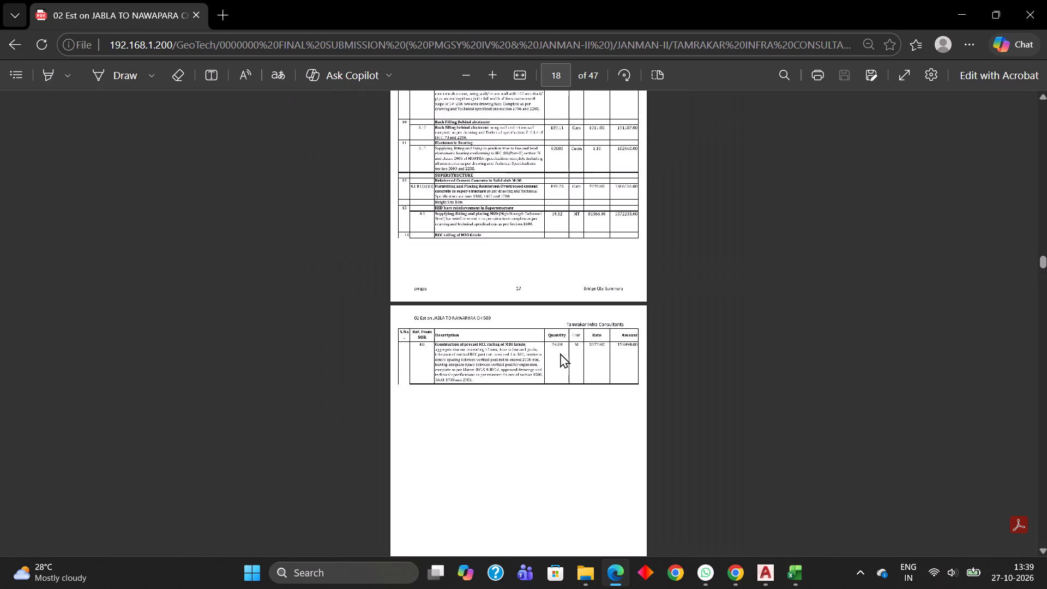
pyautogui.keyDown('ctrl'); pyautogui.scroll(-1, 560, 353); pyautogui.keyUp('ctrl')
pyautogui.scroll(4, 559, 356)
pyautogui.scroll(-8, 559, 356)
pyautogui.keyDown('ctrl'); pyautogui.scroll(2, 560, 370); pyautogui.keyUp('ctrl')
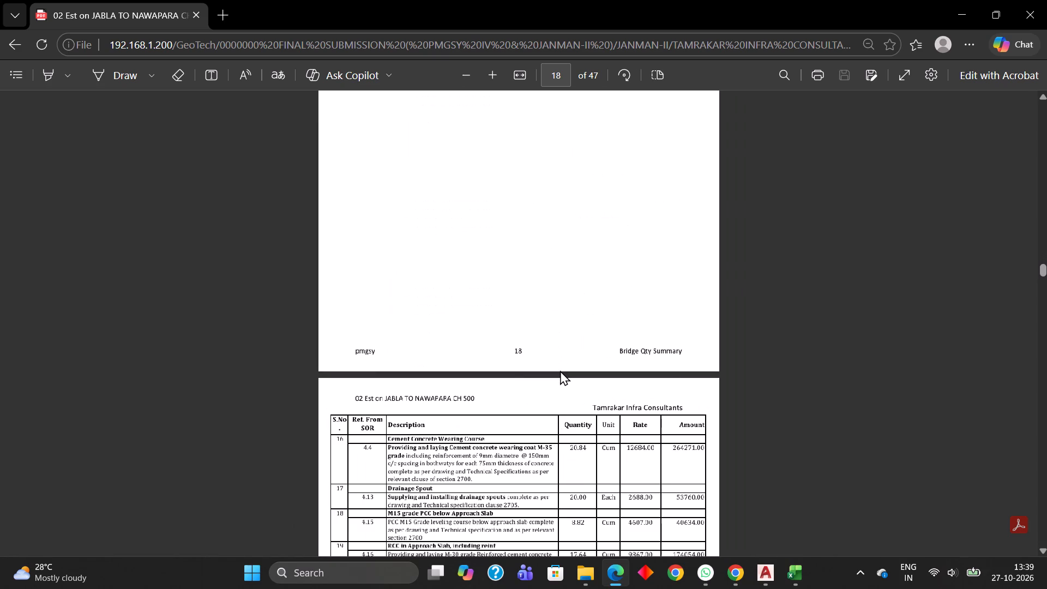
pyautogui.scroll(9, 560, 370)
pyautogui.scroll(-7, 560, 370)
pyautogui.scroll(1, 559, 370)
pyautogui.scroll(-6, 559, 370)
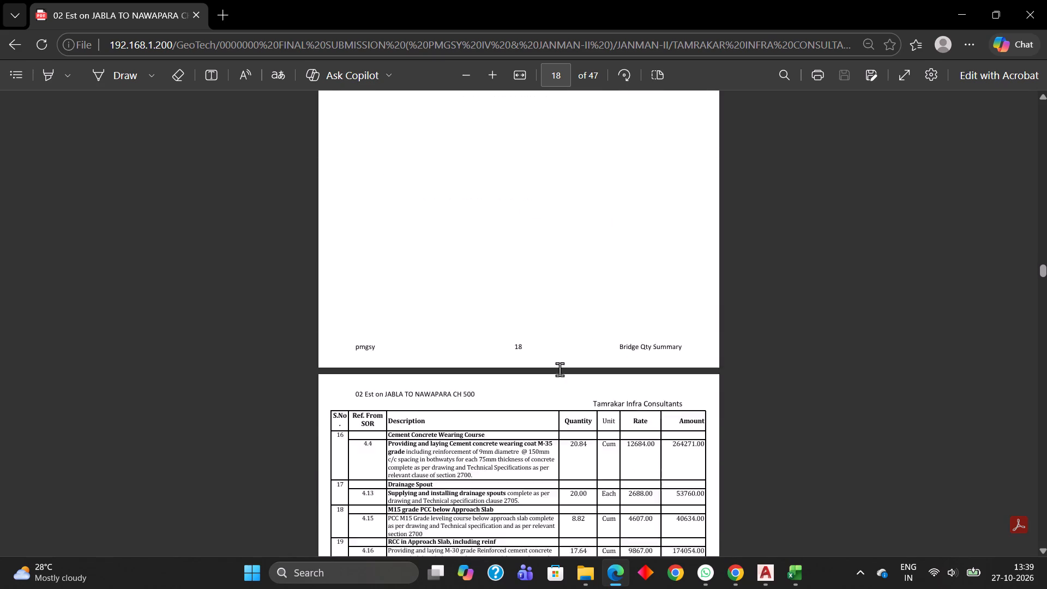
pyautogui.scroll(-15, 559, 369)
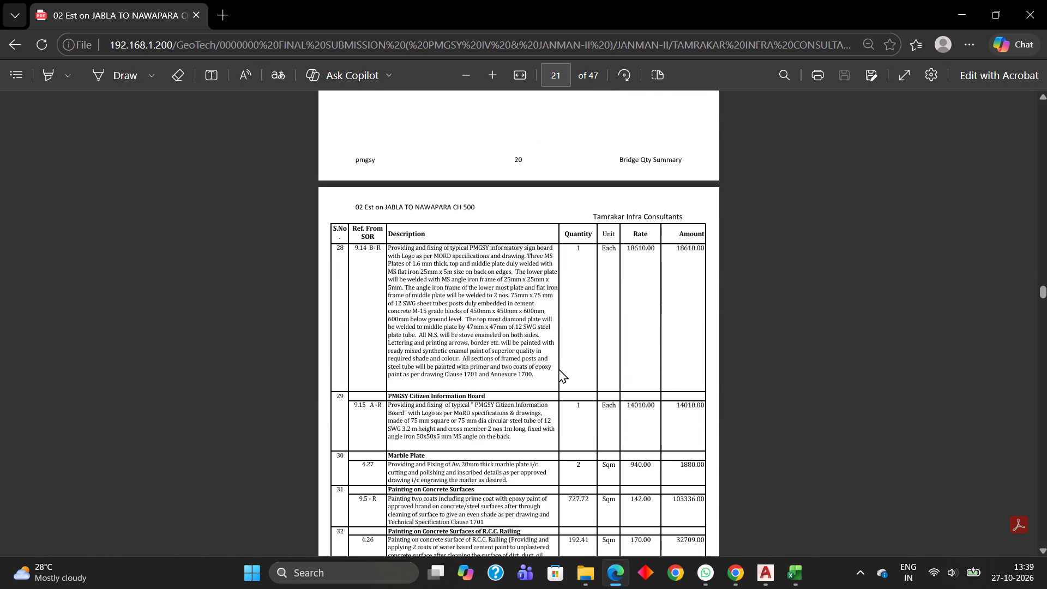
# Examine the detailed Bridge Qty pages of the PDF, from page 22 through page 28.
pyautogui.scroll(-14, 557, 368)
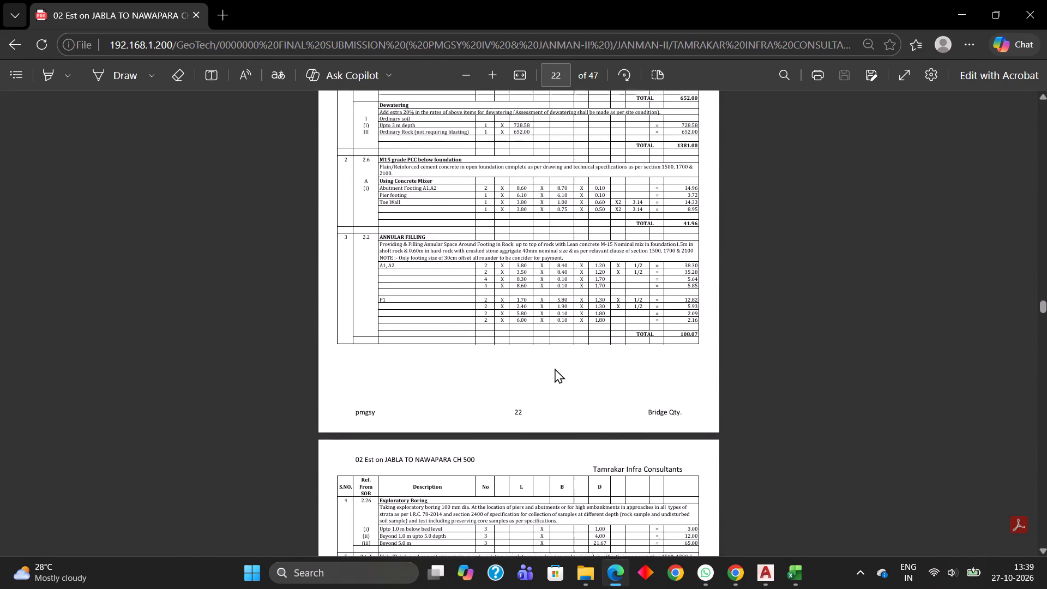
pyautogui.scroll(-10, 555, 368)
pyautogui.scroll(-13, 550, 366)
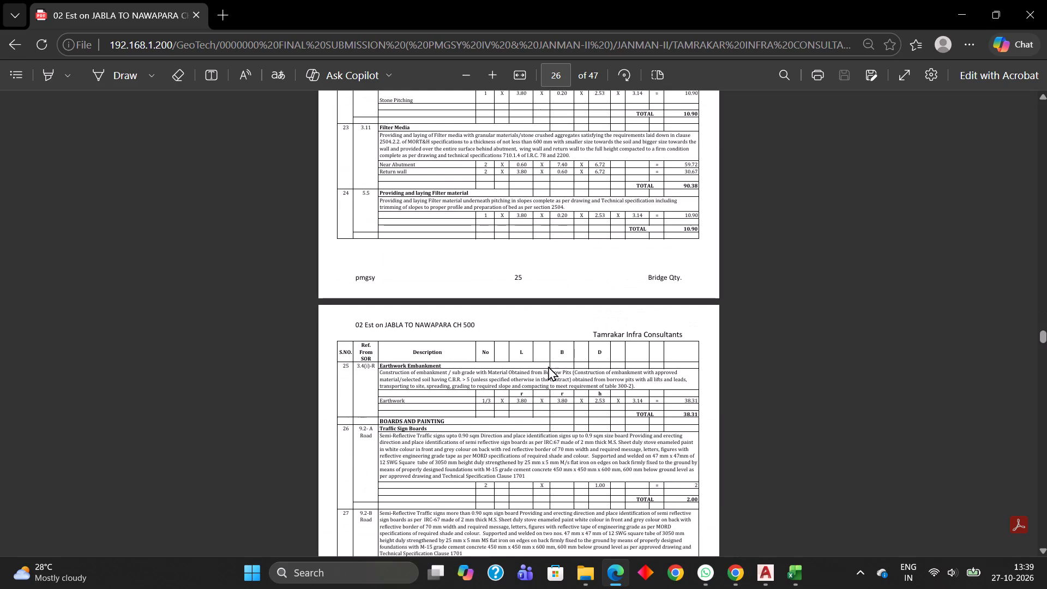
pyautogui.scroll(-18, 548, 366)
pyautogui.scroll(-3, 545, 368)
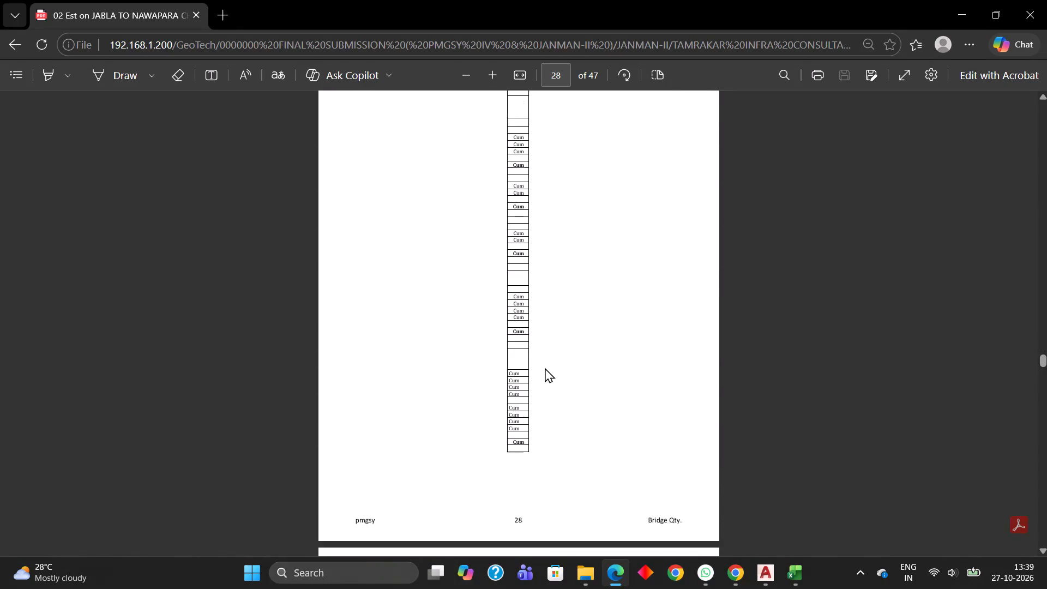
# Inspect the Bridge Qty pages where the Unit column is separated from its table, from page 27 through page 33.
pyautogui.scroll(10, 545, 368)
pyautogui.scroll(-3, 545, 368)
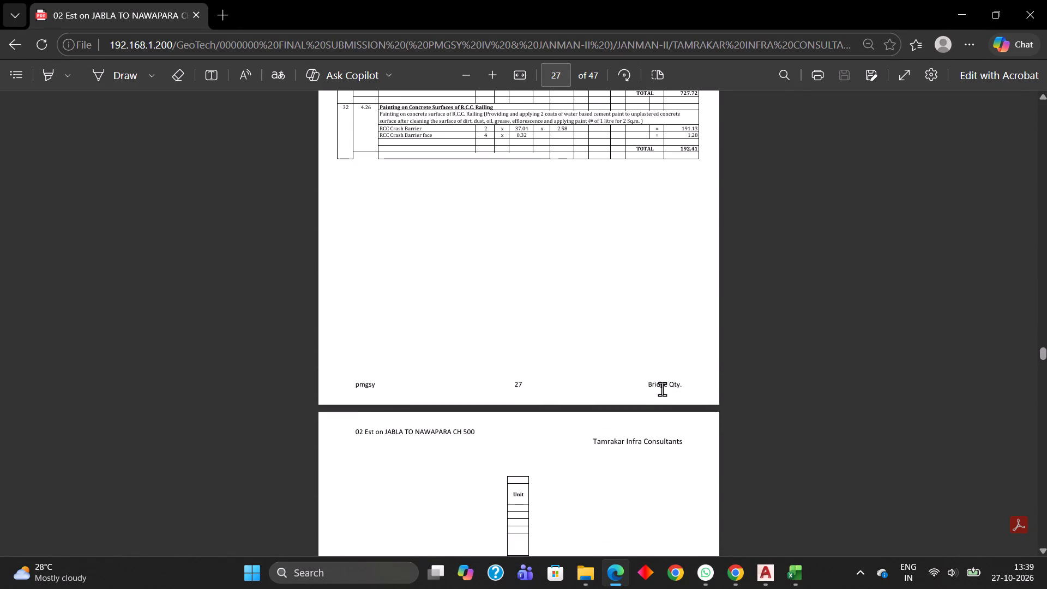
pyautogui.scroll(-7, 598, 381)
pyautogui.scroll(1, 585, 378)
pyautogui.scroll(-14, 585, 378)
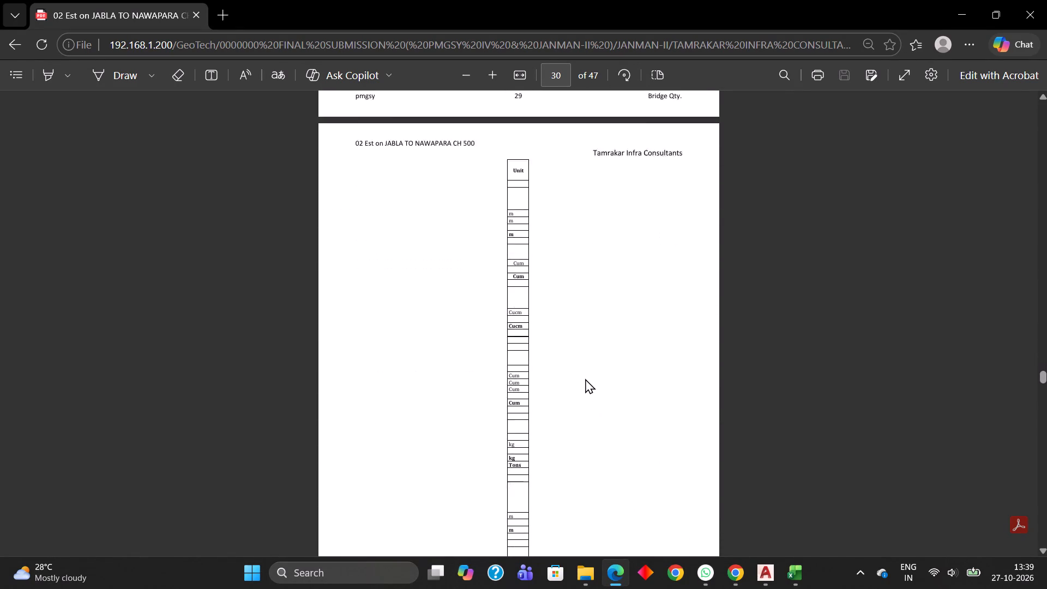
pyautogui.scroll(-15, 585, 378)
pyautogui.scroll(-6, 585, 378)
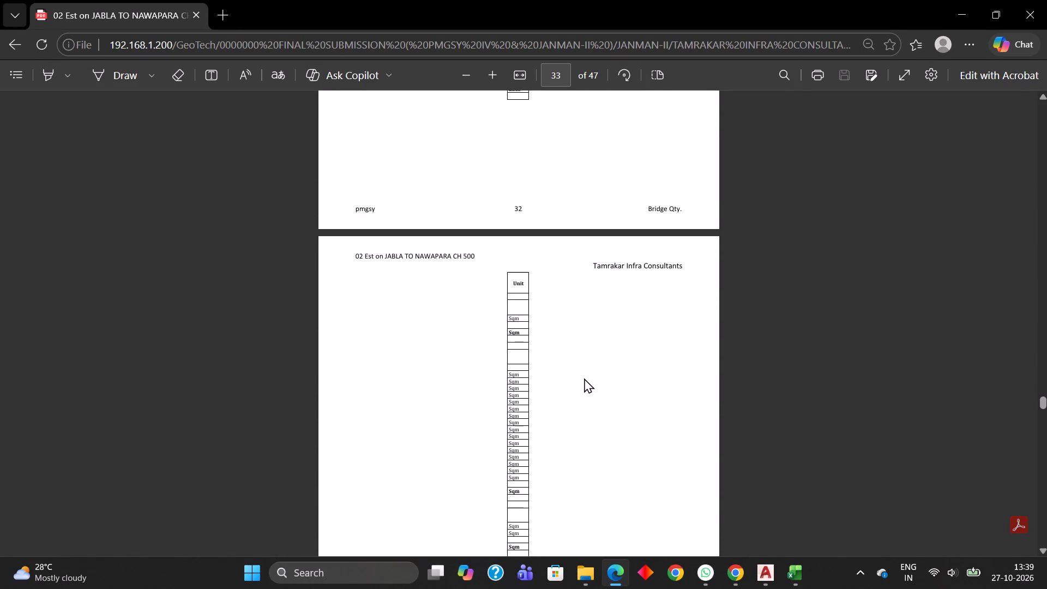
pyautogui.scroll(-12, 584, 378)
# Review the PDF's BT road and diversion road quantity pages from page 34 through page 47, and close the PDF.
pyautogui.scroll(4, 584, 378)
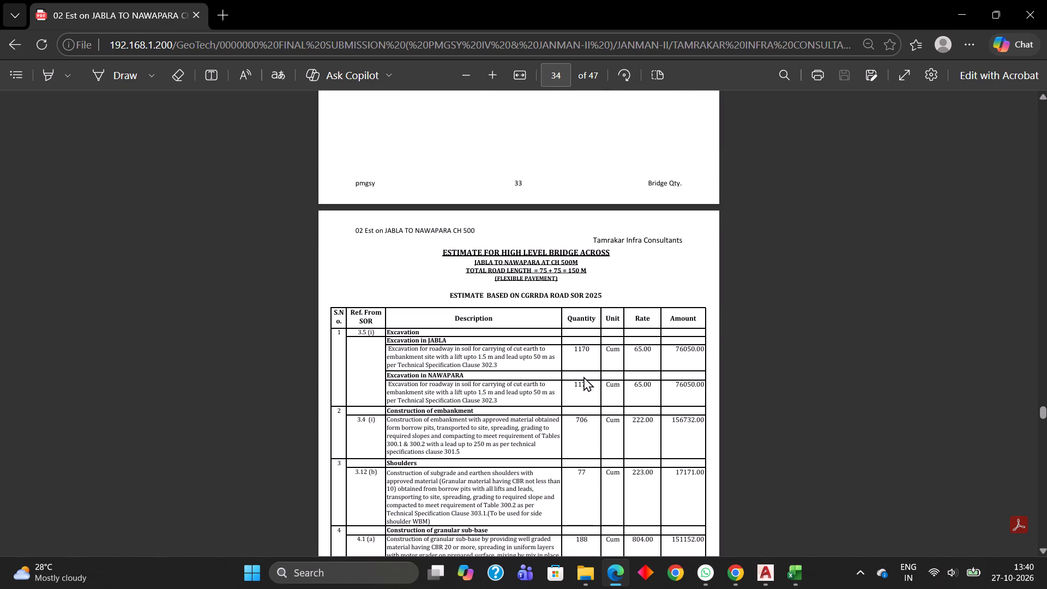
pyautogui.scroll(-11, 583, 376)
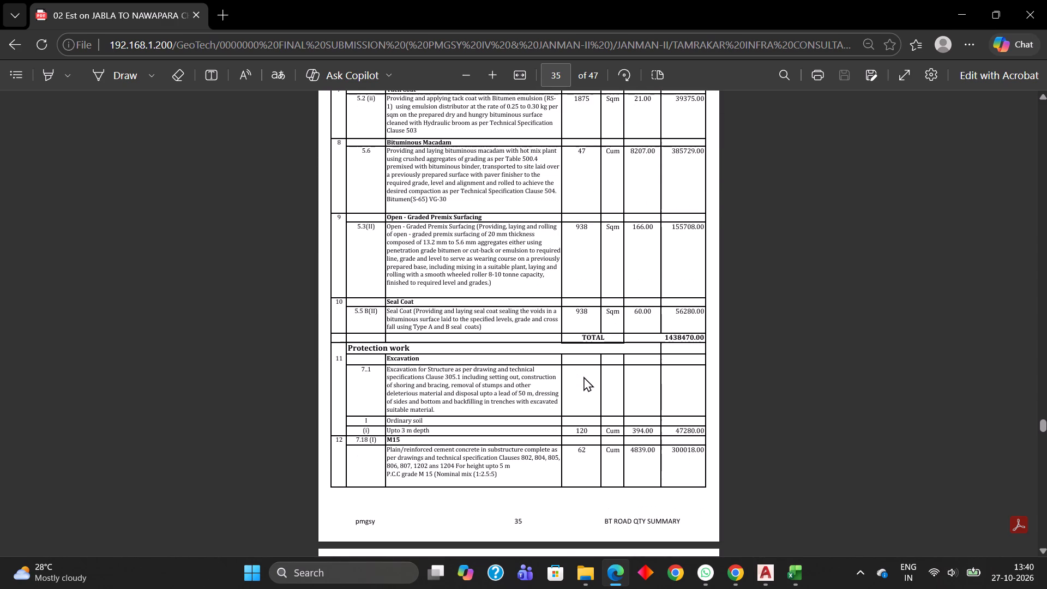
pyautogui.scroll(-20, 583, 376)
pyautogui.scroll(-18, 581, 371)
pyautogui.scroll(-17, 581, 371)
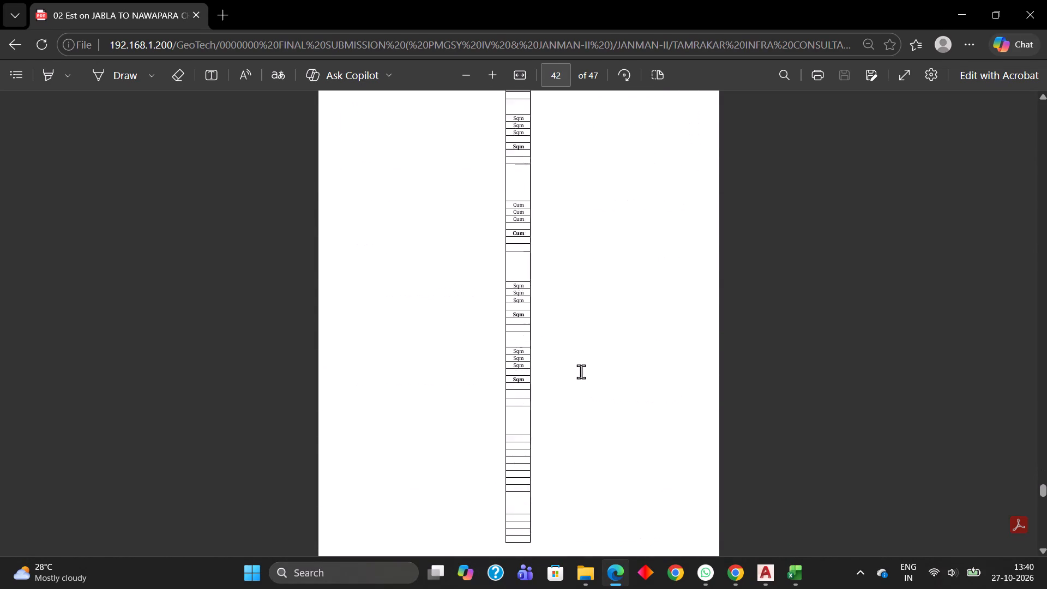
pyautogui.scroll(-20, 581, 371)
pyautogui.scroll(-20, 581, 371)
pyautogui.scroll(-3, 581, 371)
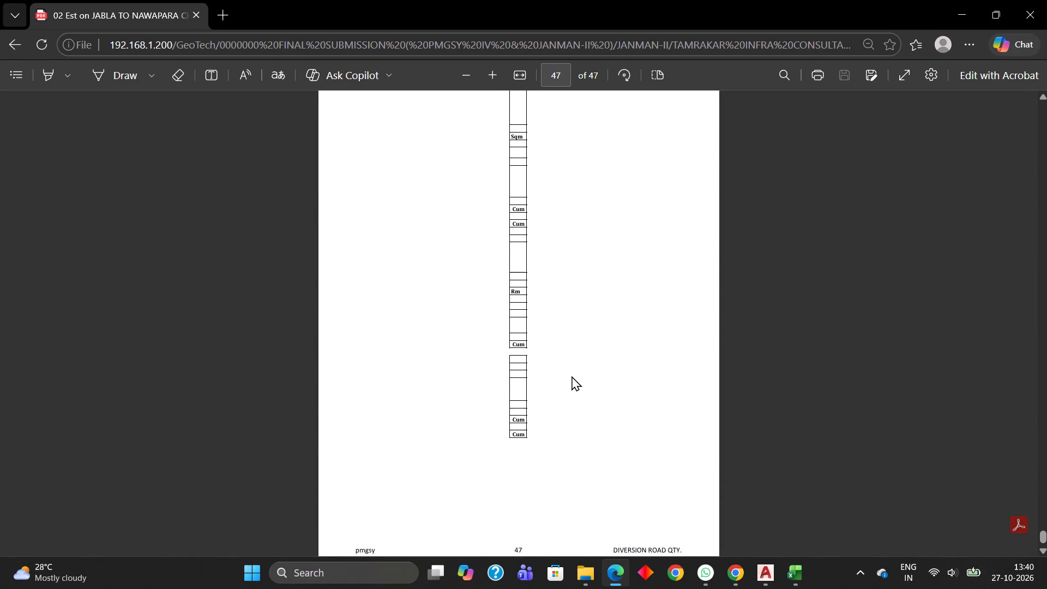
pyautogui.scroll(-7, 571, 376)
pyautogui.click(1026, 8)
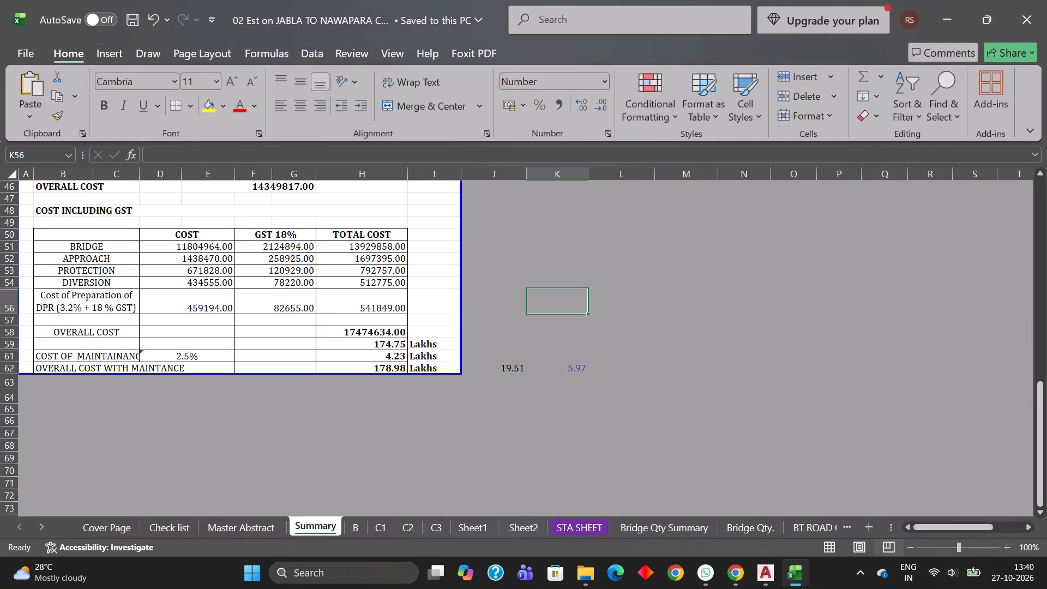
# Check the page layout of Sheet2 and the STA SHEET in the estimate workbook.
pyautogui.click(786, 512)
pyautogui.click(515, 531)
pyautogui.scroll(6, 444, 468)
pyautogui.scroll(-5, 443, 467)
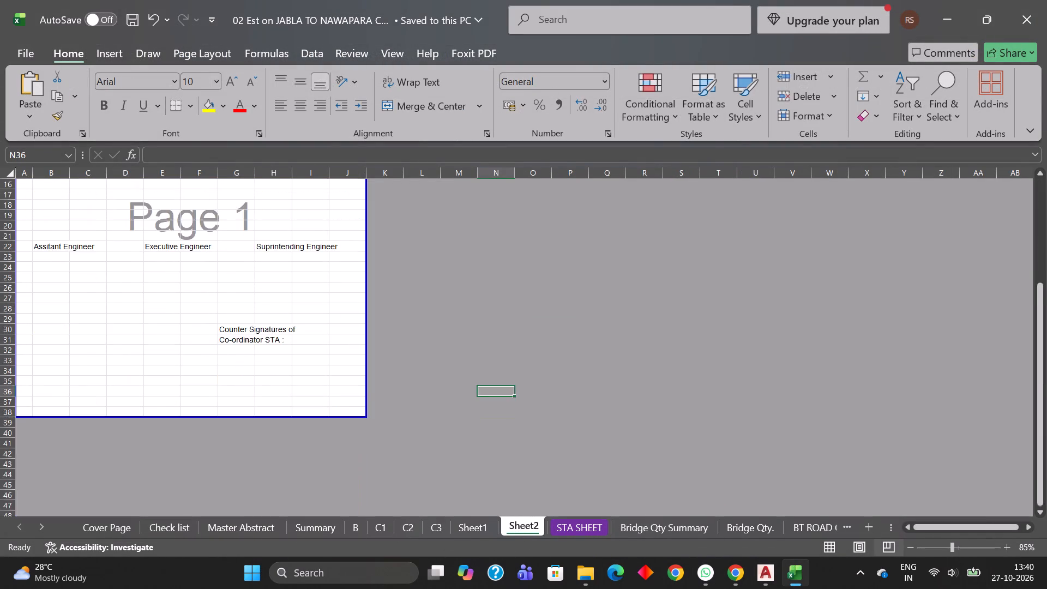
pyautogui.scroll(-1, 441, 466)
pyautogui.click(570, 527)
pyautogui.scroll(6, 432, 453)
pyautogui.scroll(-10, 431, 453)
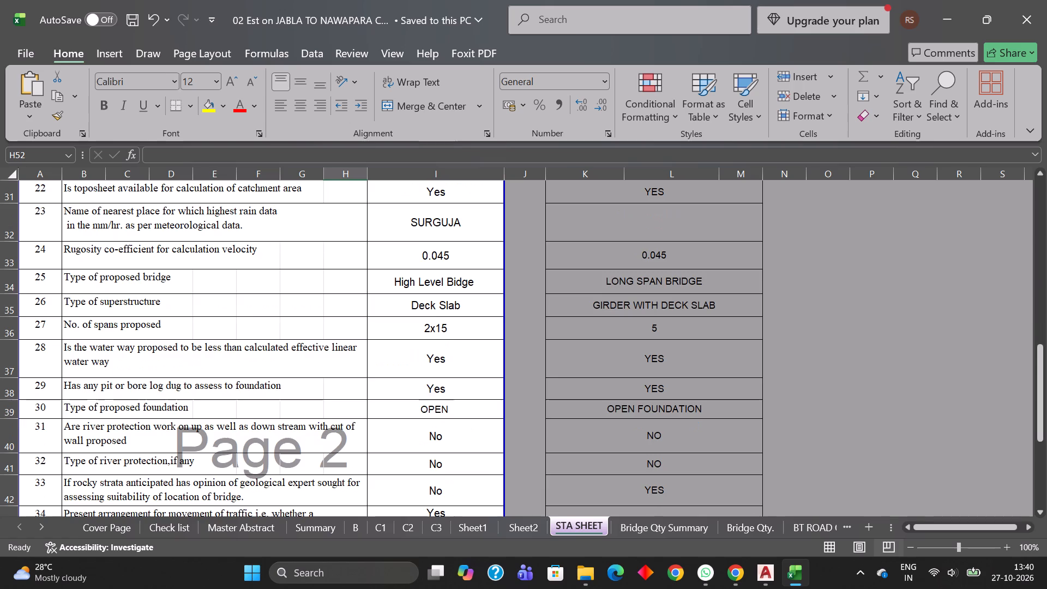
pyautogui.scroll(-5, 430, 452)
pyautogui.scroll(4, 430, 452)
# On the Bridge Qty Summary sheet, move the page break after item 14 up to above its heading, RCC railing of M30 Grade.
pyautogui.click(639, 532)
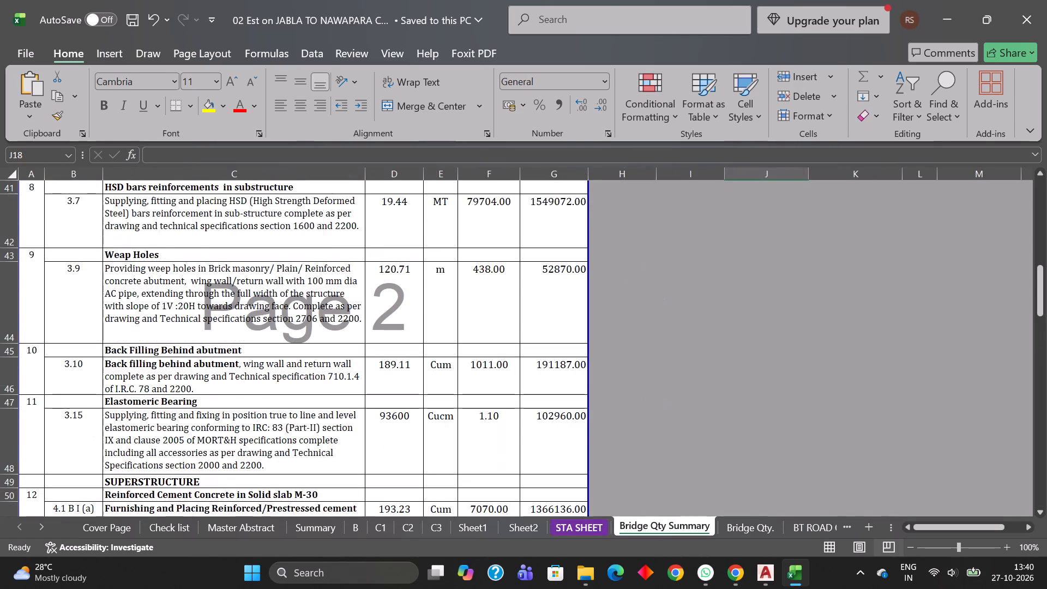
pyautogui.keyDown('ctrl'); pyautogui.scroll(-2, 512, 458); pyautogui.keyUp('ctrl')
pyautogui.scroll(20, 415, 444)
pyautogui.scroll(4, 415, 444)
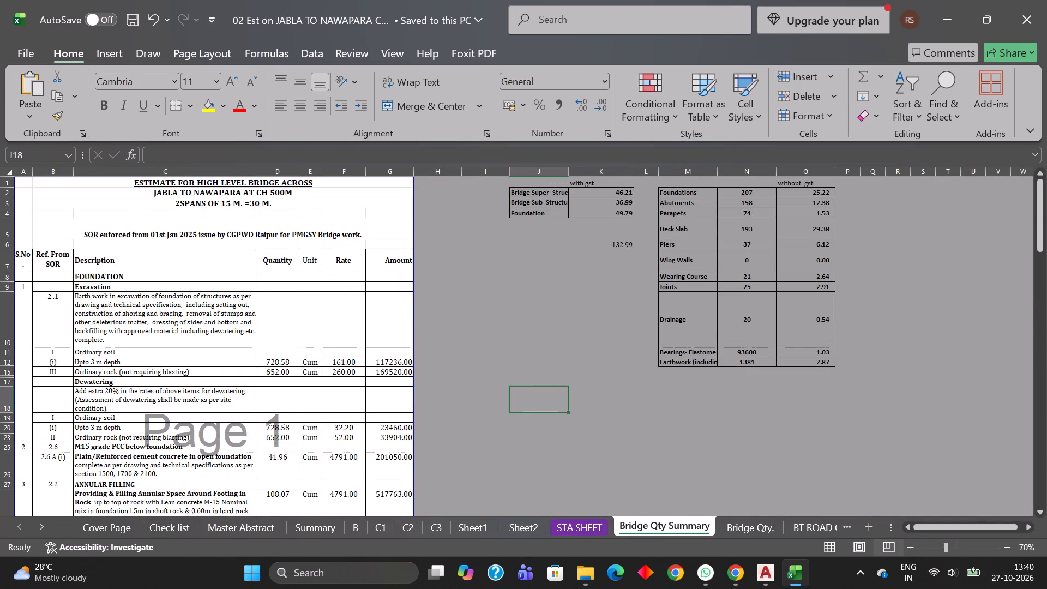
pyautogui.scroll(-10, 406, 443)
pyautogui.scroll(1, 432, 423)
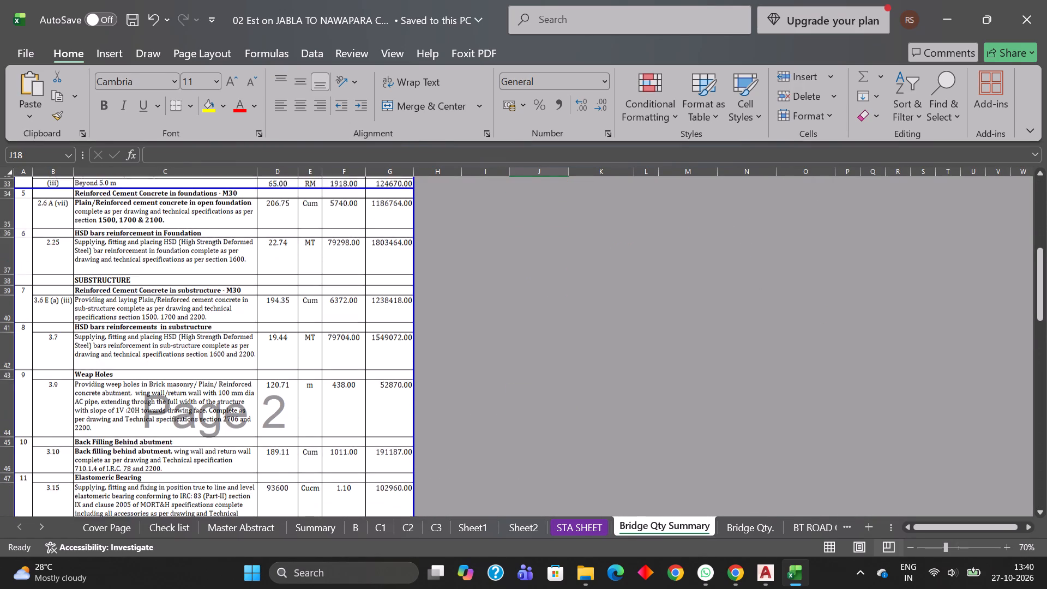
pyautogui.scroll(1, 432, 423)
pyautogui.scroll(-4, 430, 423)
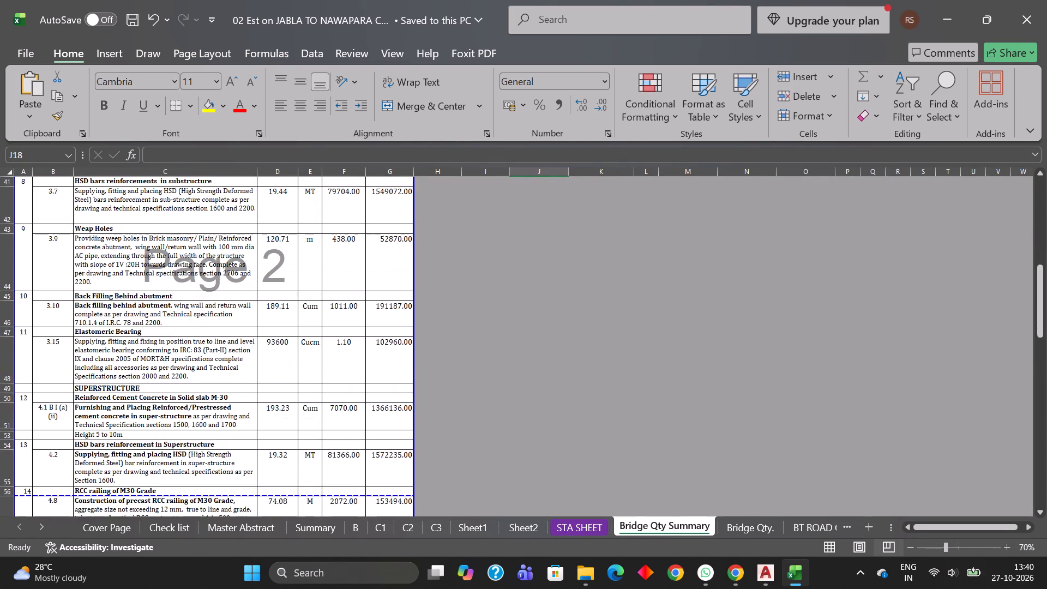
pyautogui.scroll(-2, 429, 424)
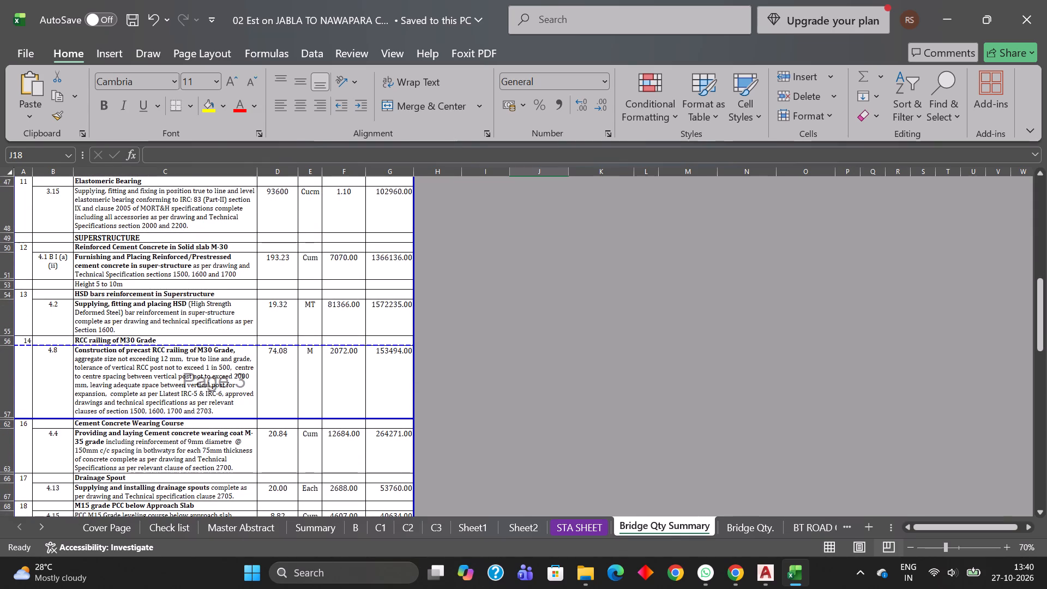
pyautogui.click(188, 43)
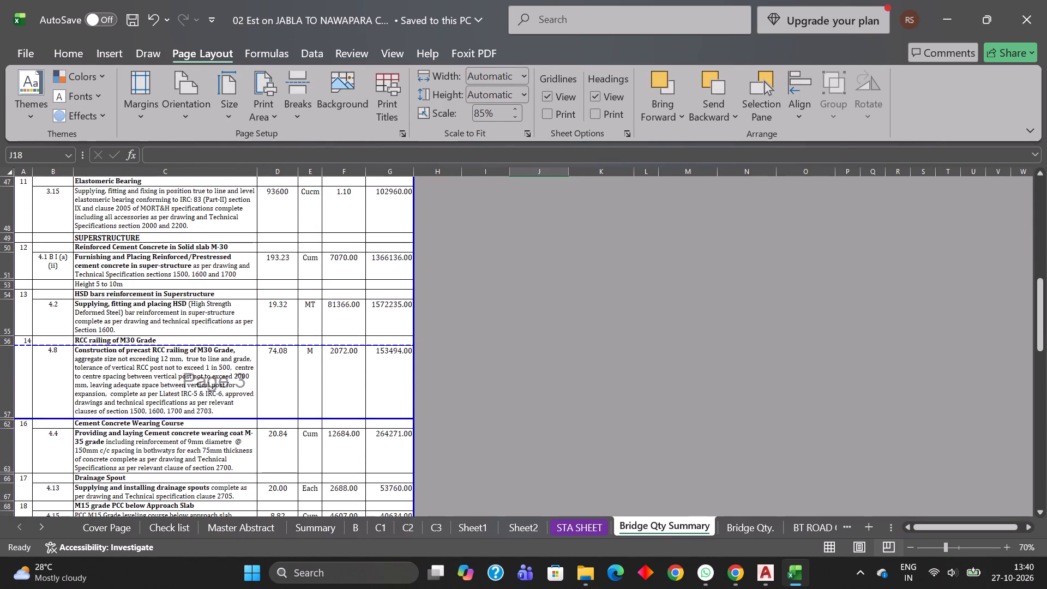
pyautogui.moveTo(258, 416); pyautogui.dragTo(258, 337)
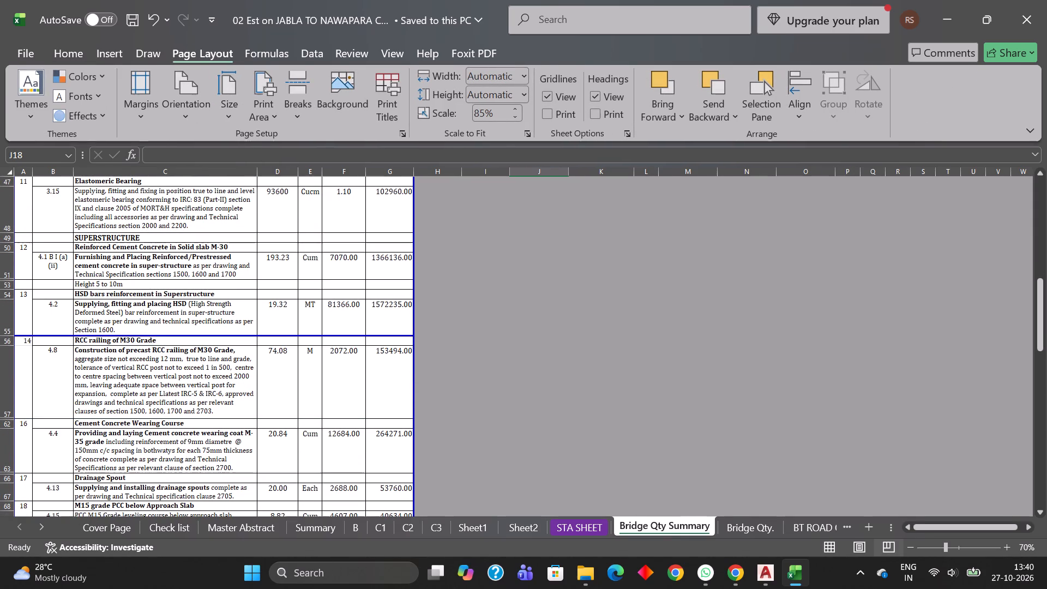
# Move the page break ending page 3 of the Bridge Qty Summary up to above item 24, Filter material underneath pitching.
pyautogui.scroll(6, 393, 330)
pyautogui.scroll(-6, 393, 330)
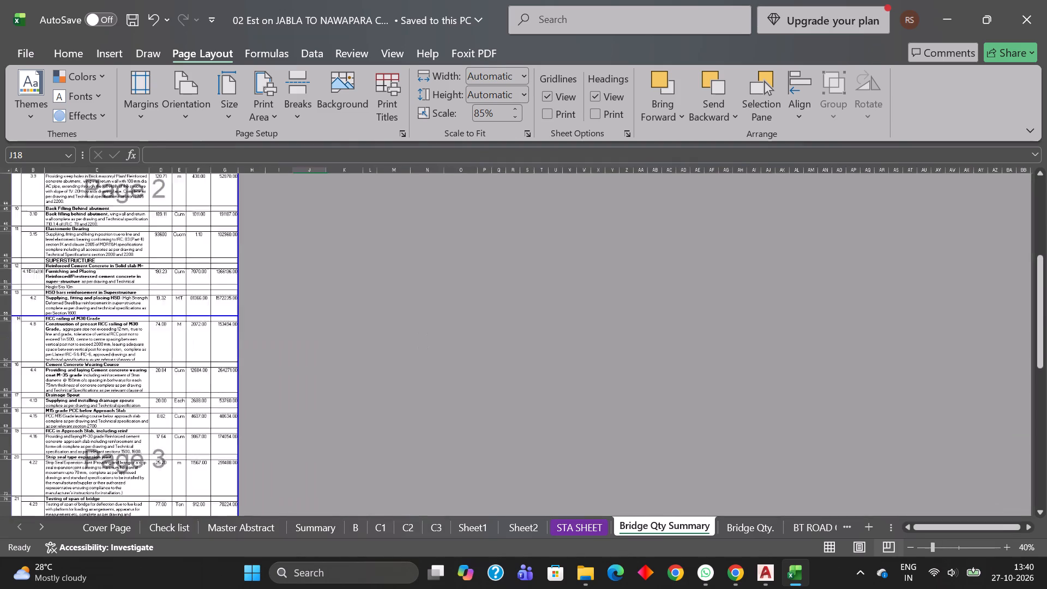
pyautogui.scroll(-2, 366, 369)
pyautogui.scroll(4, 365, 370)
pyautogui.scroll(-2, 365, 370)
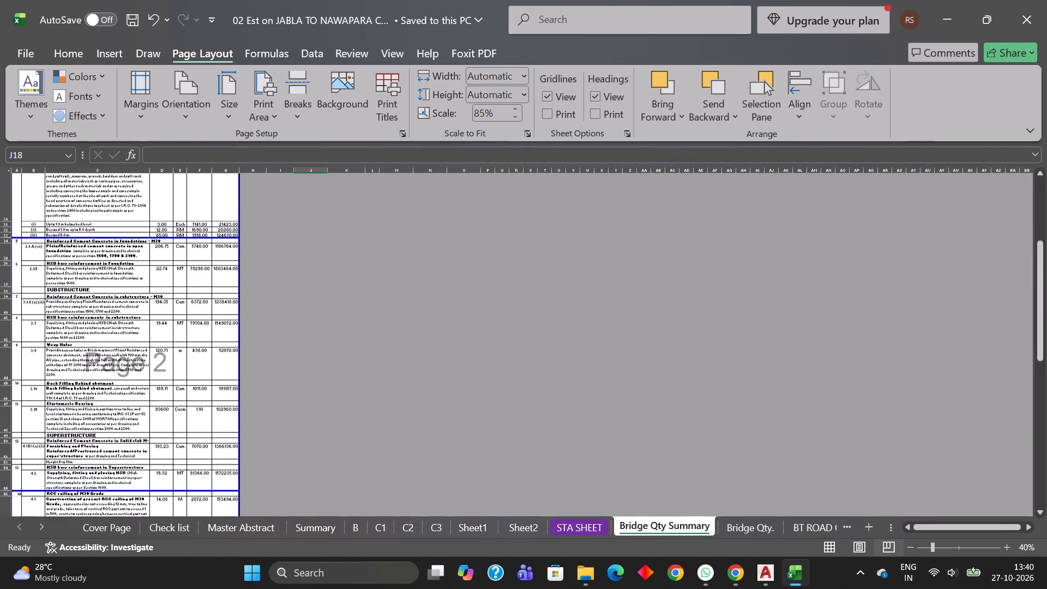
pyautogui.scroll(-8, 365, 370)
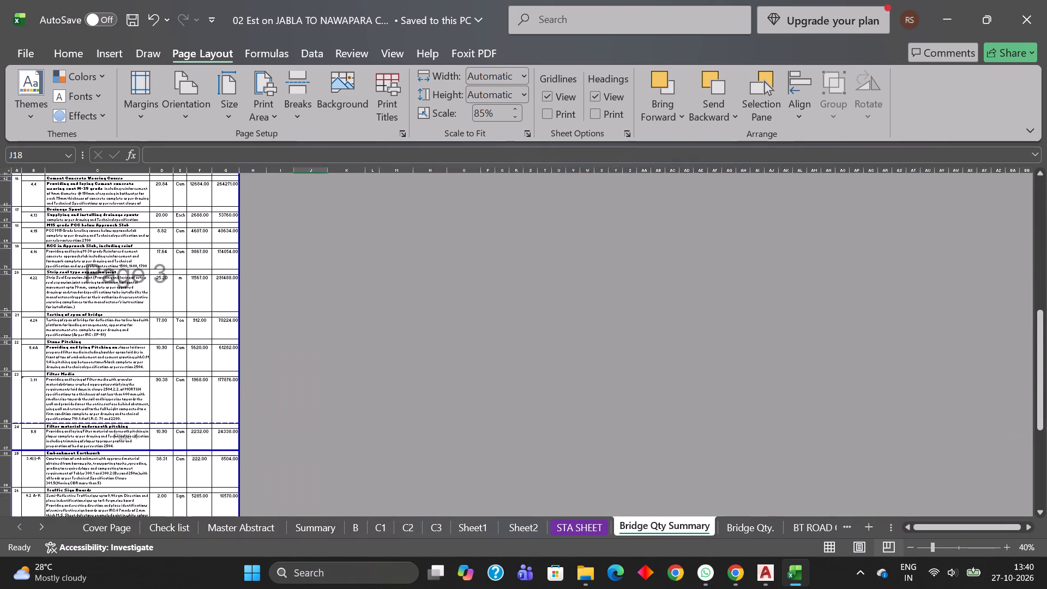
pyautogui.moveTo(153, 447); pyautogui.dragTo(155, 422)
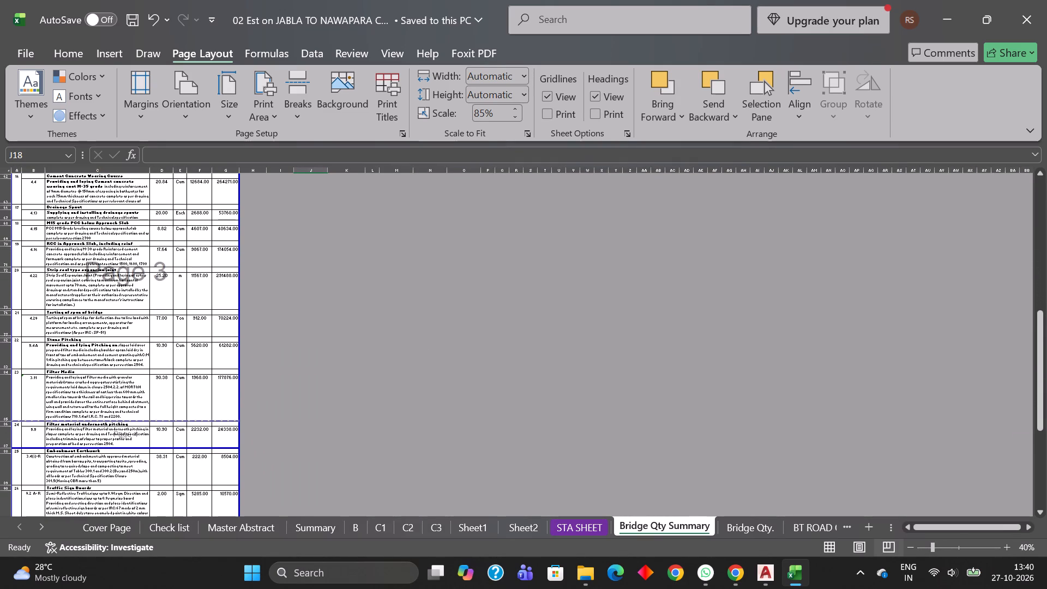
pyautogui.moveTo(155, 422); pyautogui.dragTo(155, 421)
# Move the page break ending page 4 of the Bridge Qty Summary up to above the PMGSY Information Board heading.
pyautogui.scroll(-7, 300, 393)
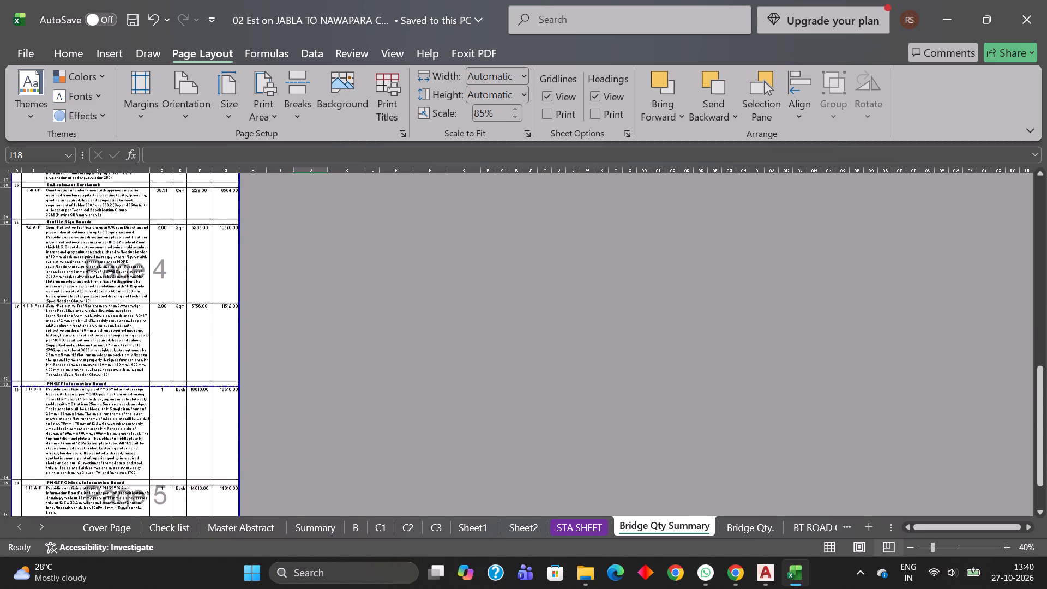
pyautogui.scroll(-2, 298, 396)
pyautogui.scroll(1, 251, 401)
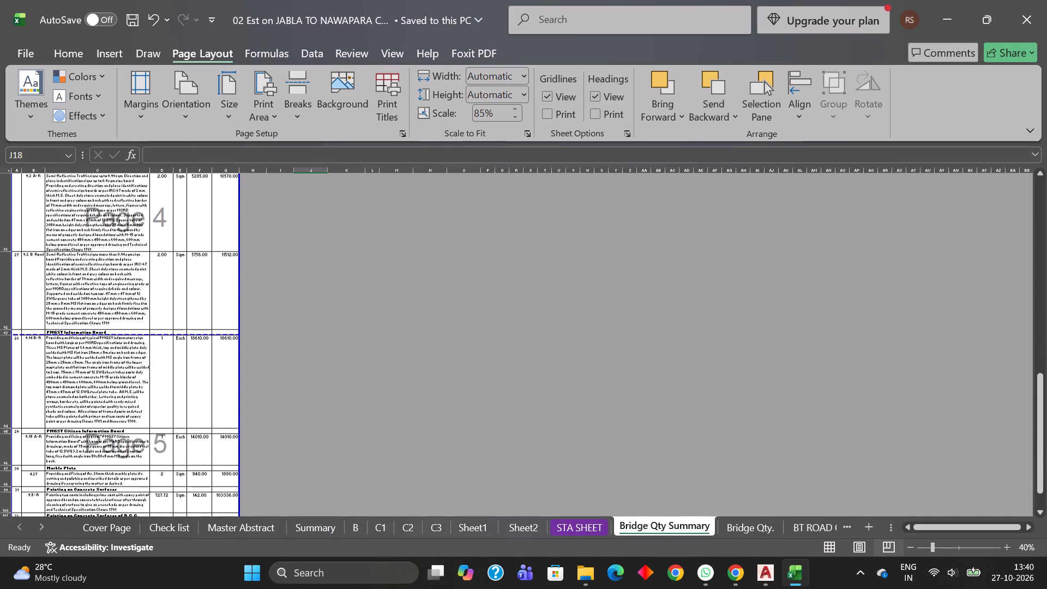
pyautogui.moveTo(154, 334); pyautogui.dragTo(154, 328)
pyautogui.scroll(3, 244, 351)
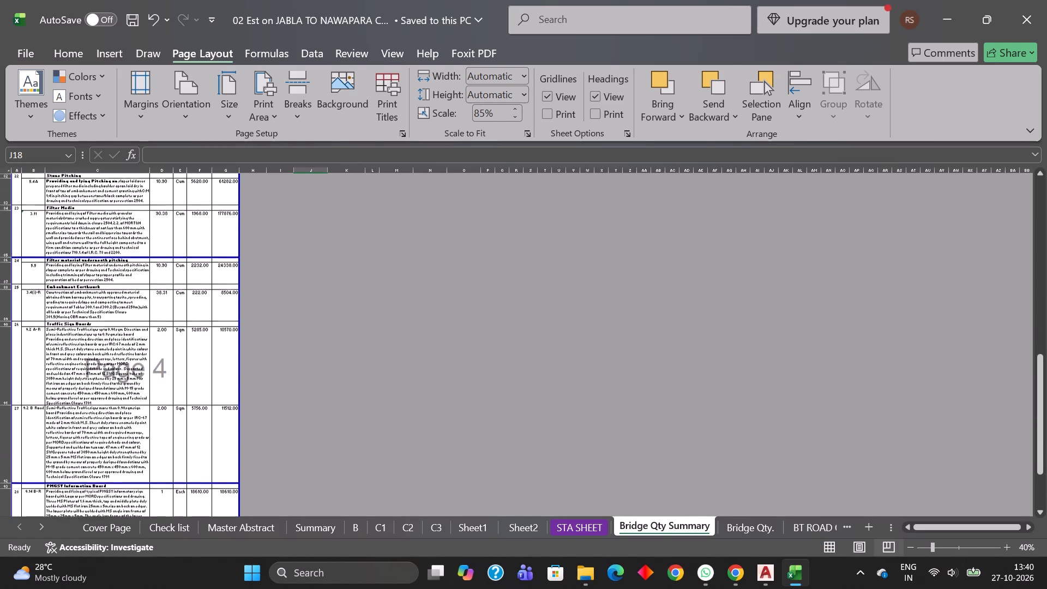
pyautogui.scroll(-5, 248, 356)
pyautogui.scroll(2, 257, 388)
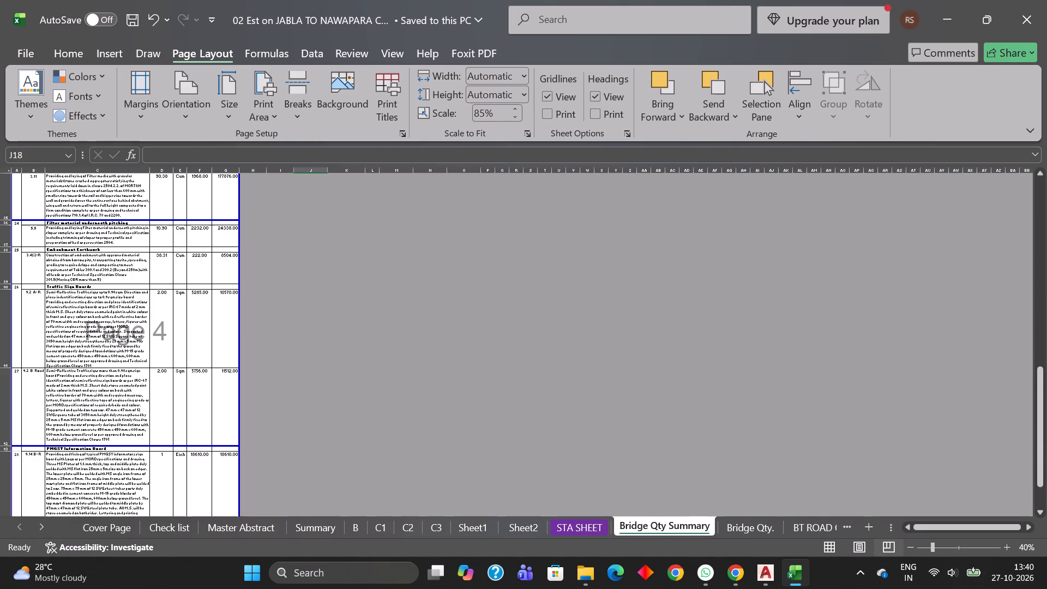
pyautogui.scroll(16, 257, 388)
# Extend the page width on the Bridge Qty. sheet so the Unit column is included with its table.
pyautogui.click(740, 532)
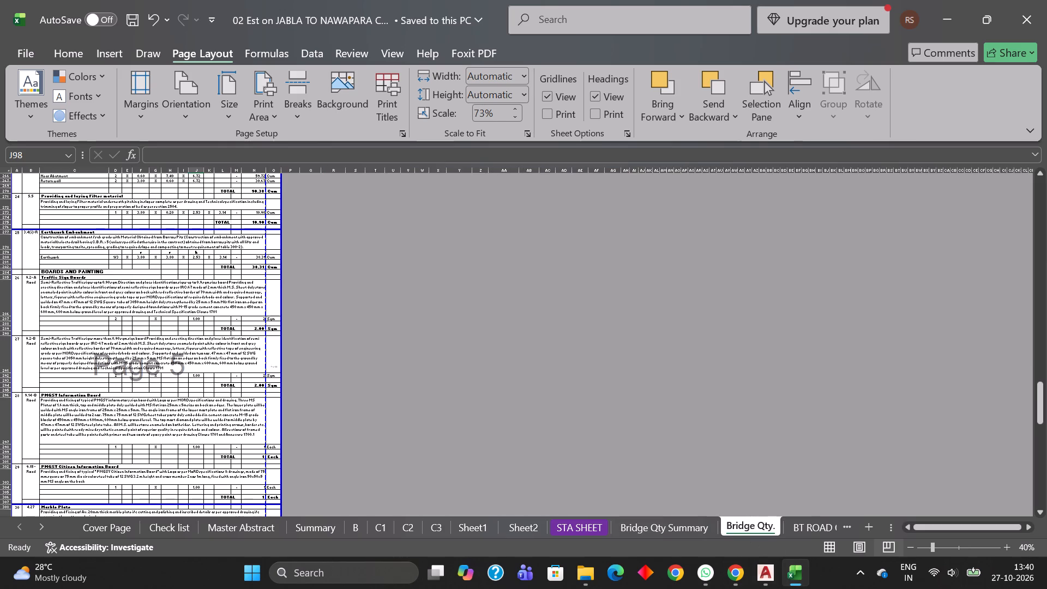
pyautogui.moveTo(267, 298); pyautogui.dragTo(284, 301)
# Review the page breaks on pages 1 to 3 of the Bridge Qty. sheet, from the foundation items to the superstructure items.
pyautogui.scroll(8, 312, 322)
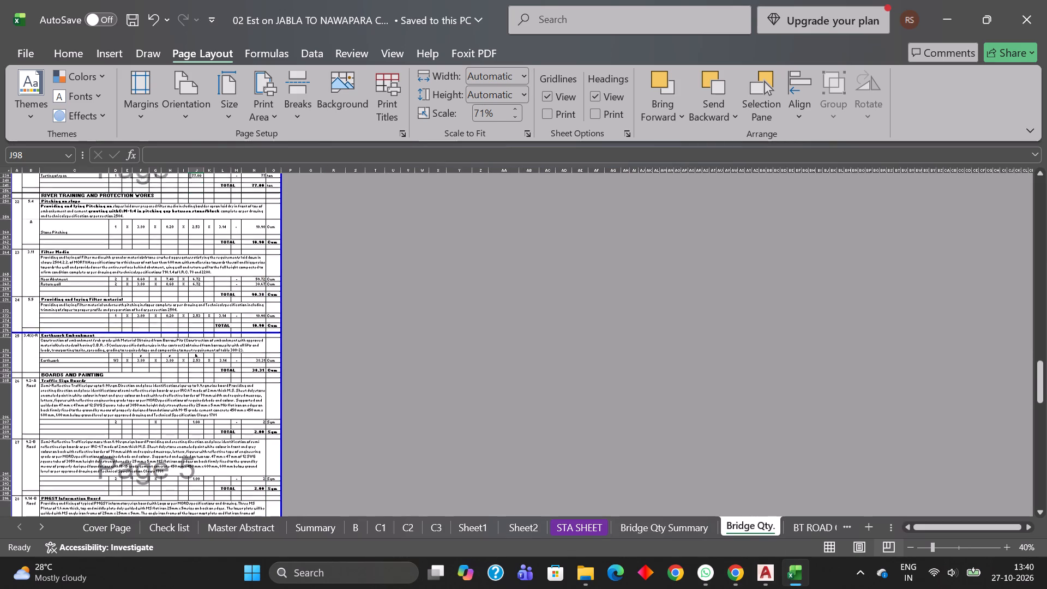
pyautogui.scroll(17, 313, 323)
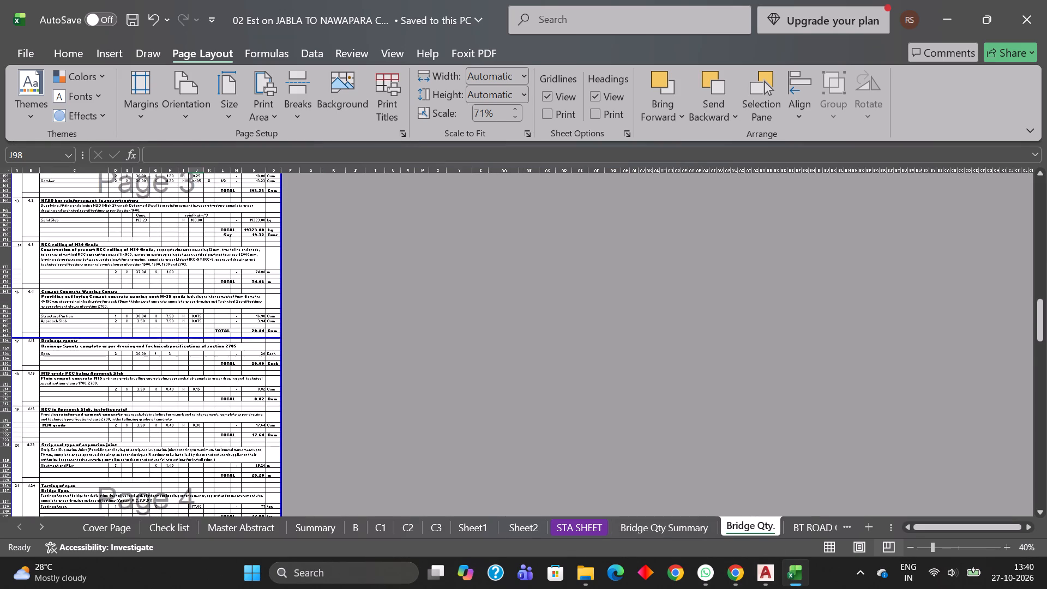
pyautogui.scroll(20, 313, 323)
pyautogui.scroll(14, 313, 323)
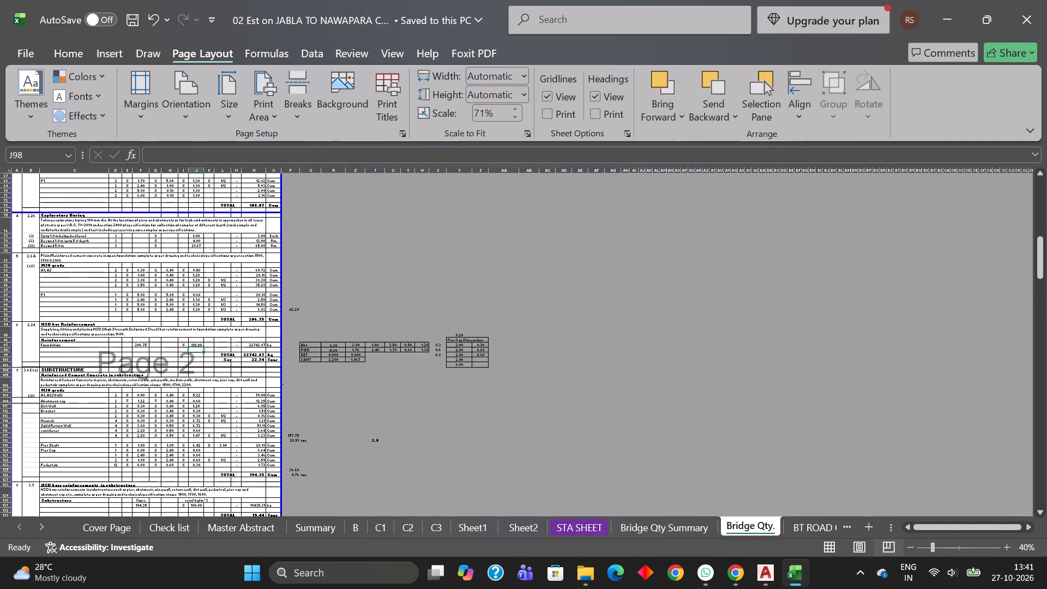
pyautogui.scroll(20, 313, 323)
pyautogui.scroll(8, 313, 323)
pyautogui.scroll(-4, 312, 338)
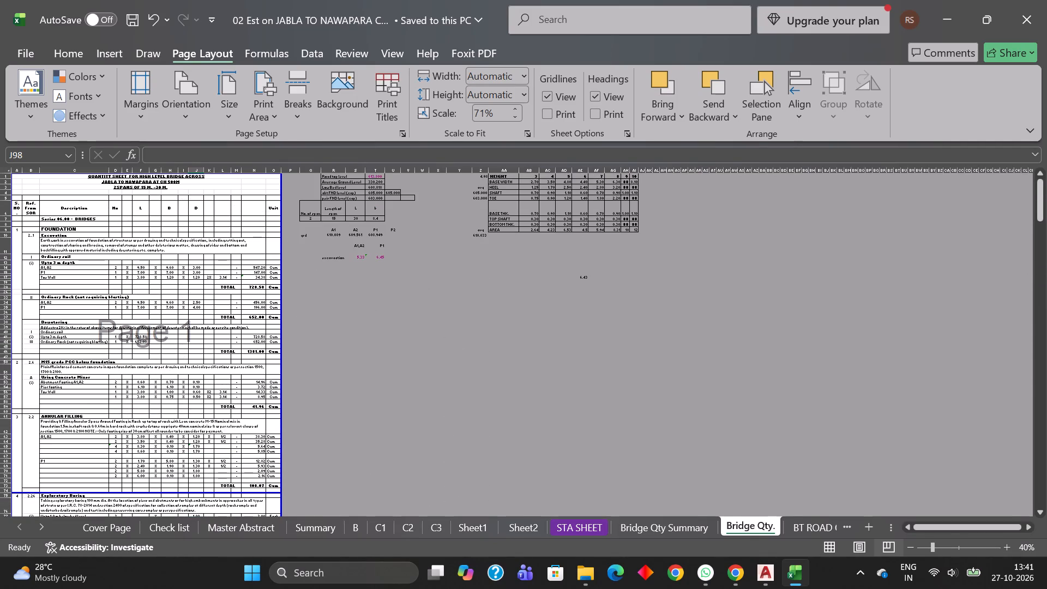
pyautogui.scroll(-19, 311, 341)
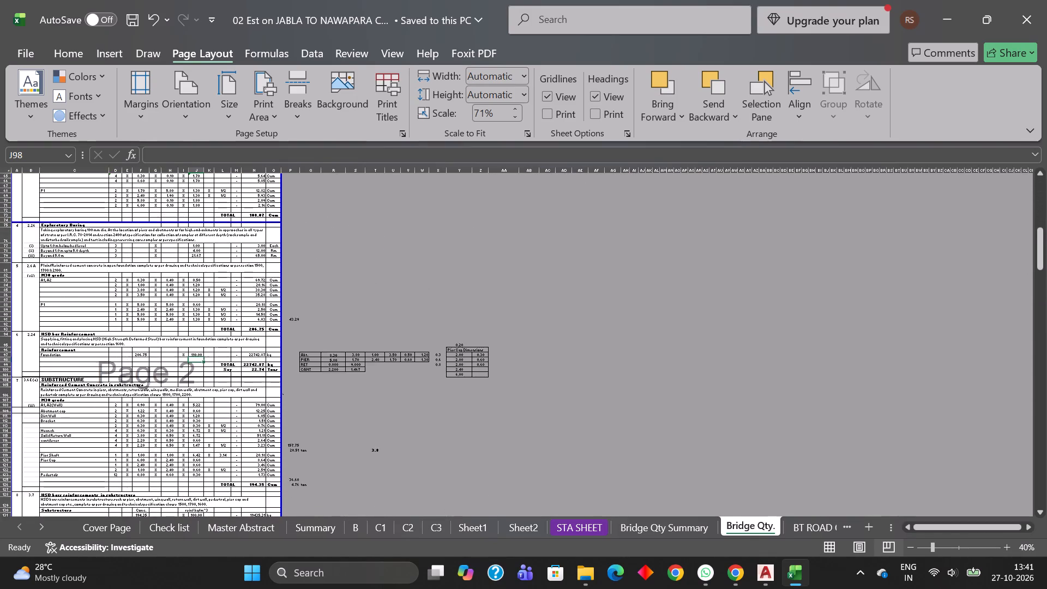
pyautogui.scroll(-14, 311, 343)
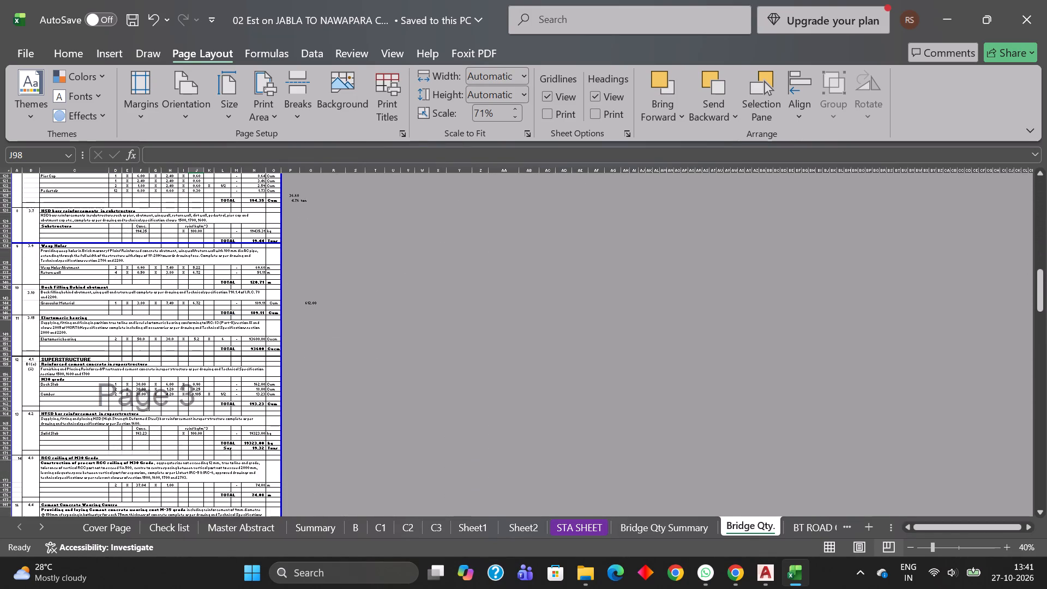
# Review the page breaks on pages 4 to 6 of the Bridge Qty. sheet, through the final painting items.
pyautogui.scroll(-16, 311, 343)
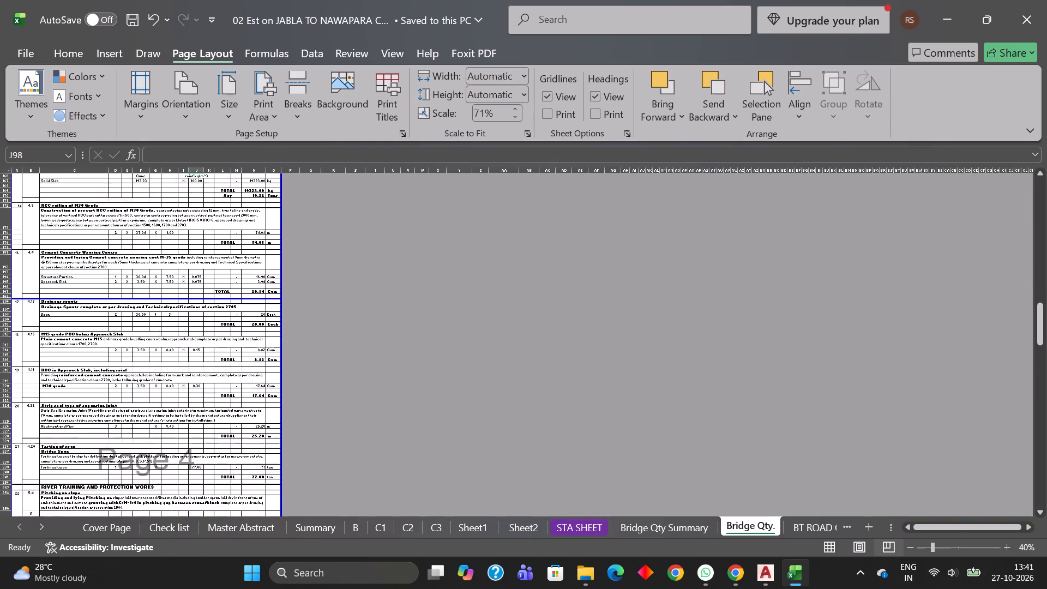
pyautogui.scroll(-7, 311, 343)
pyautogui.scroll(1, 311, 343)
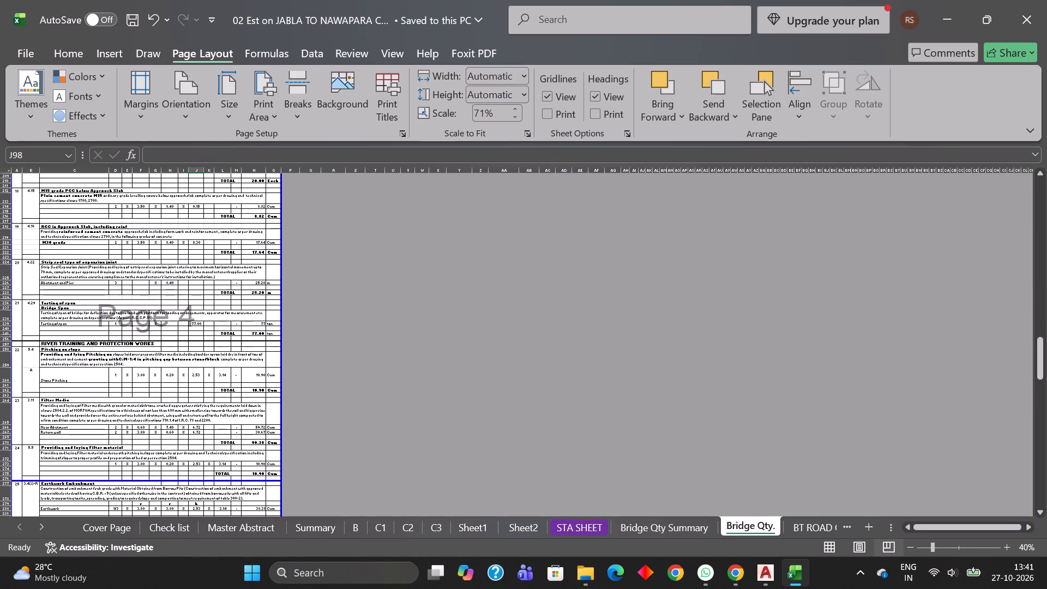
pyautogui.scroll(1, 311, 343)
pyautogui.scroll(-7, 311, 343)
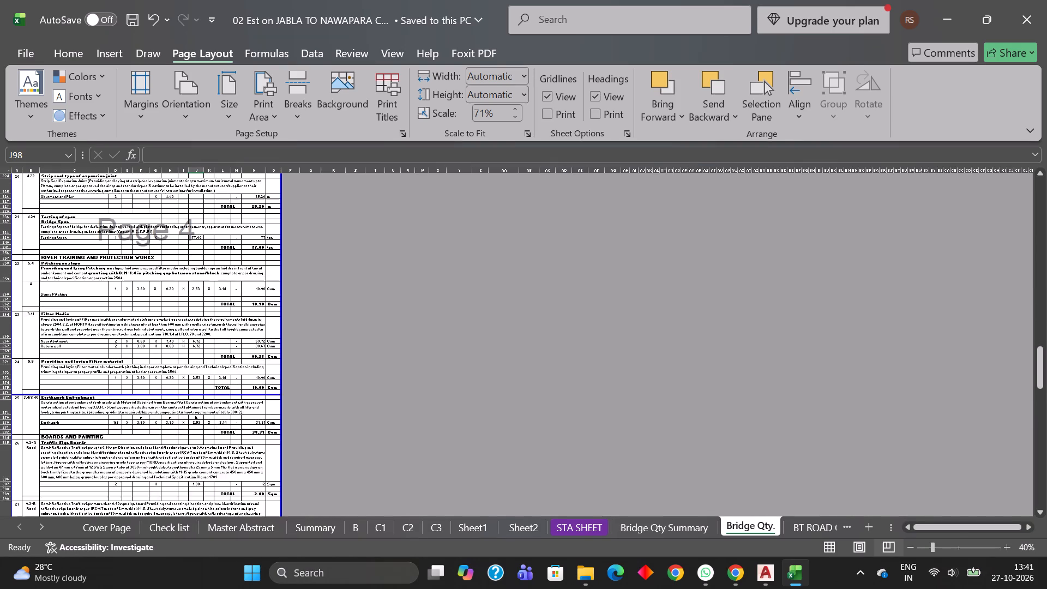
pyautogui.scroll(-14, 311, 343)
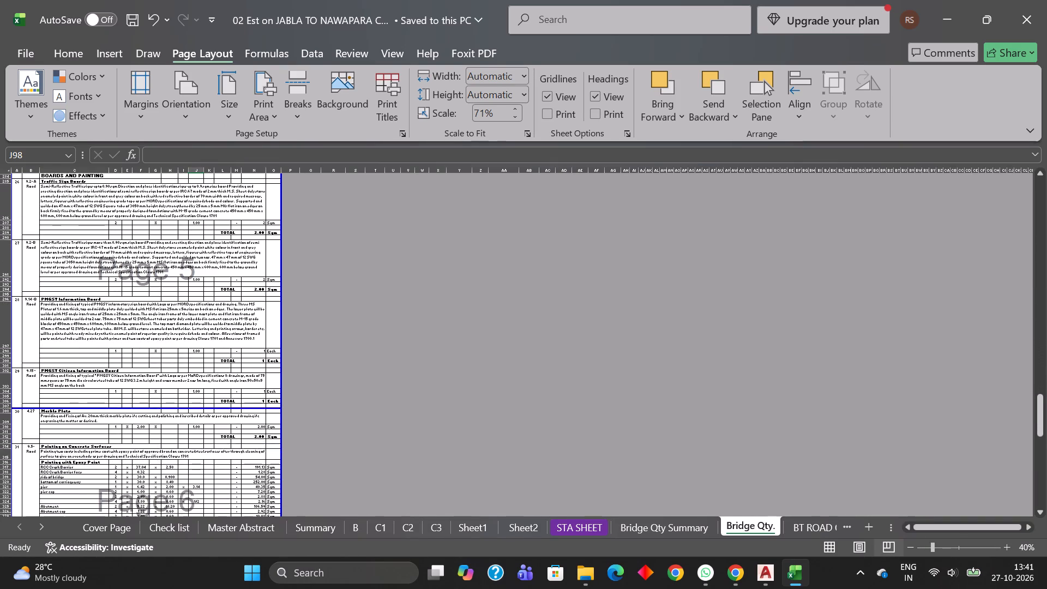
pyautogui.scroll(-6, 311, 343)
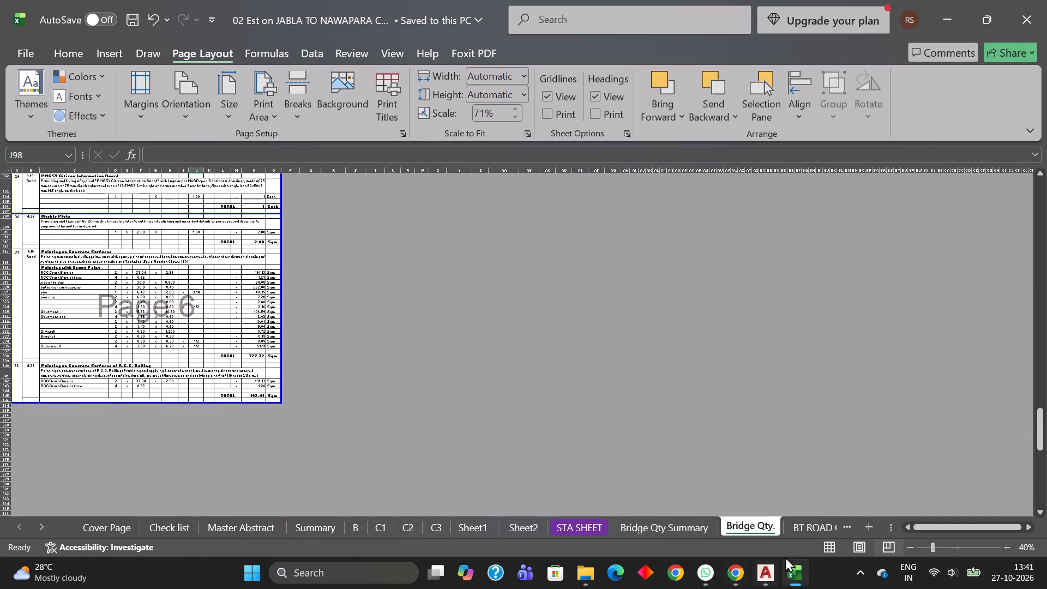
# Review the page breaks on the BT ROAD QTY SUMMARY sheet, from page 1 through the part-wise cost totals on page 4.
pyautogui.click(809, 524)
pyautogui.scroll(6, 345, 407)
pyautogui.scroll(-4, 344, 407)
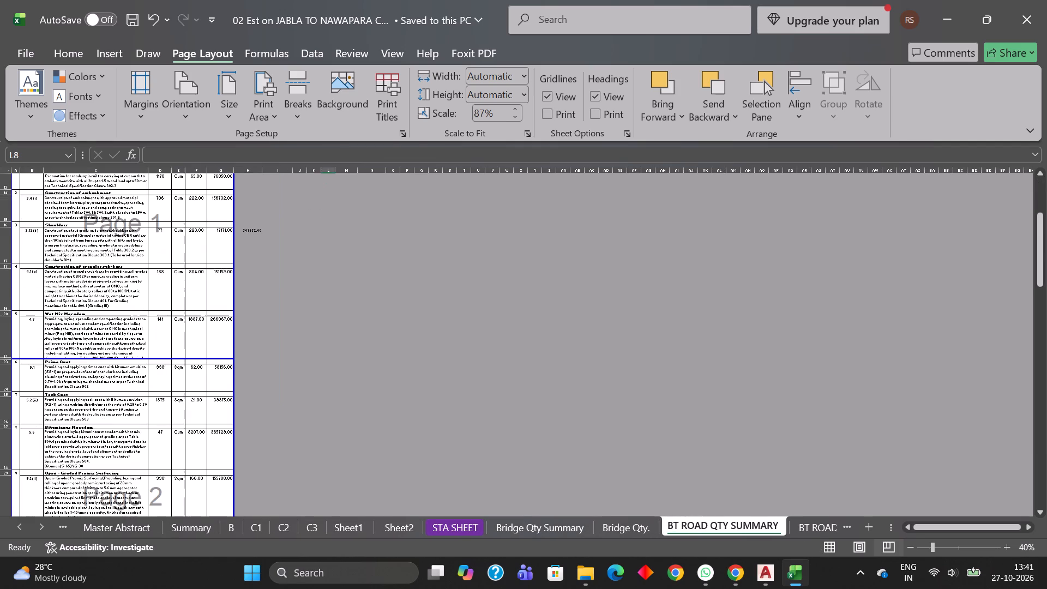
pyautogui.scroll(-9, 343, 406)
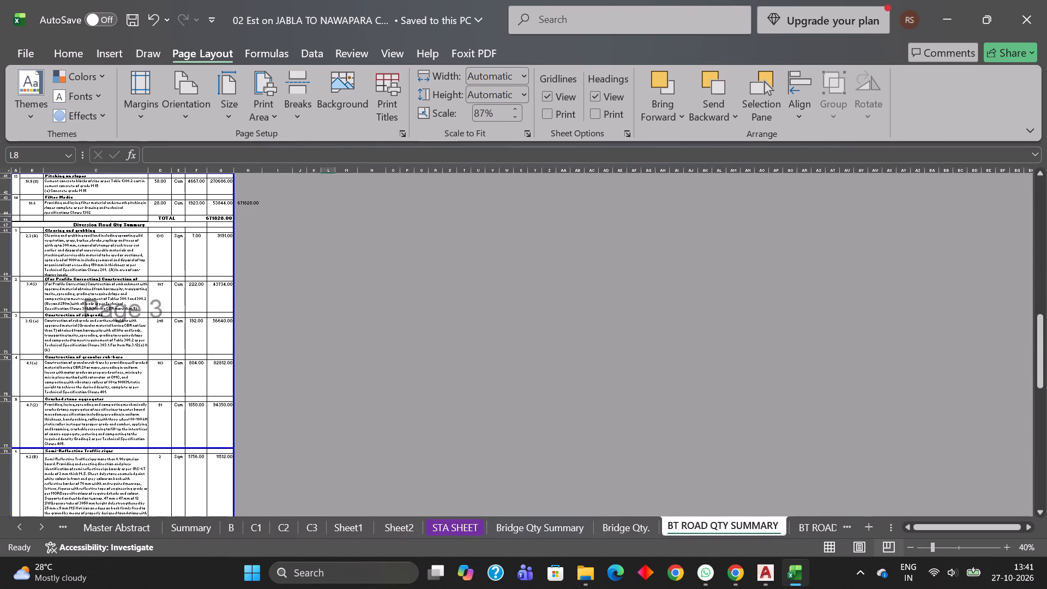
pyautogui.scroll(-7, 343, 406)
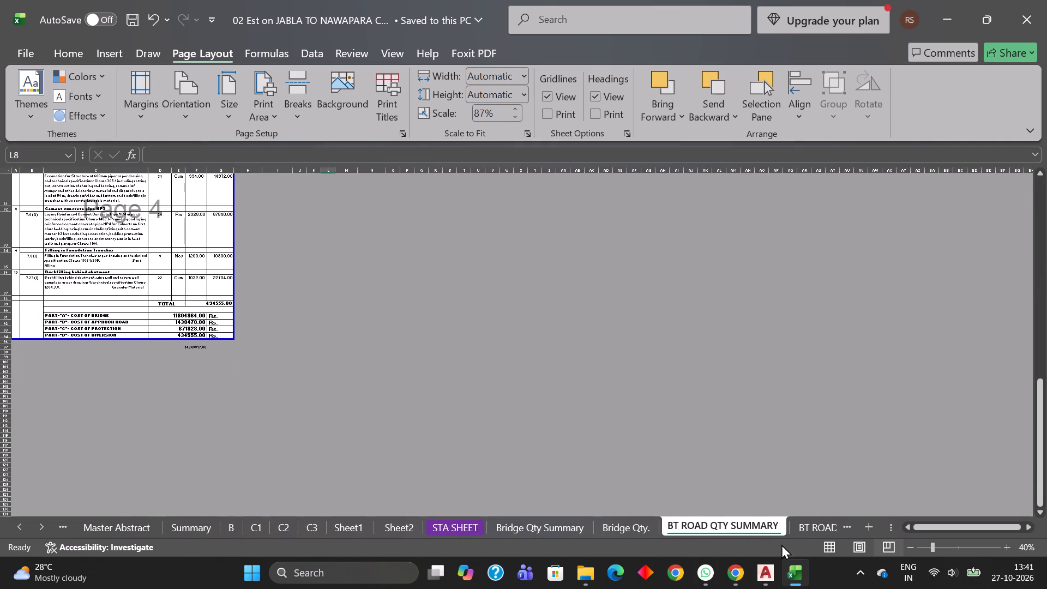
# Extend the page width on the BT ROAD QTY sheet so the unit column is included with its table.
pyautogui.click(808, 527)
pyautogui.moveTo(349, 353); pyautogui.dragTo(373, 353)
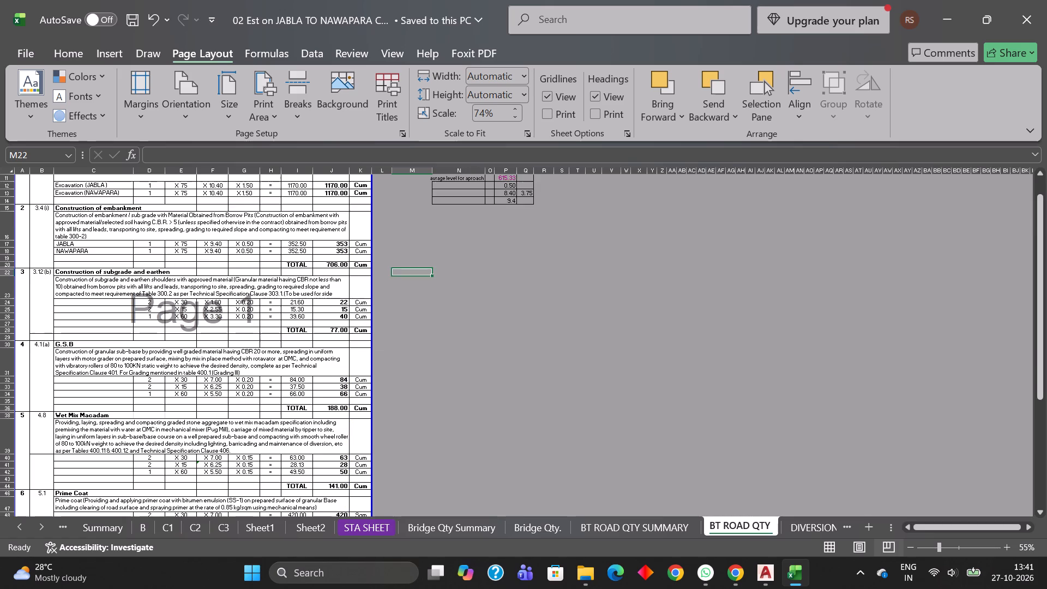
pyautogui.scroll(15, 378, 365)
pyautogui.scroll(-1, 378, 369)
pyautogui.scroll(4, 380, 375)
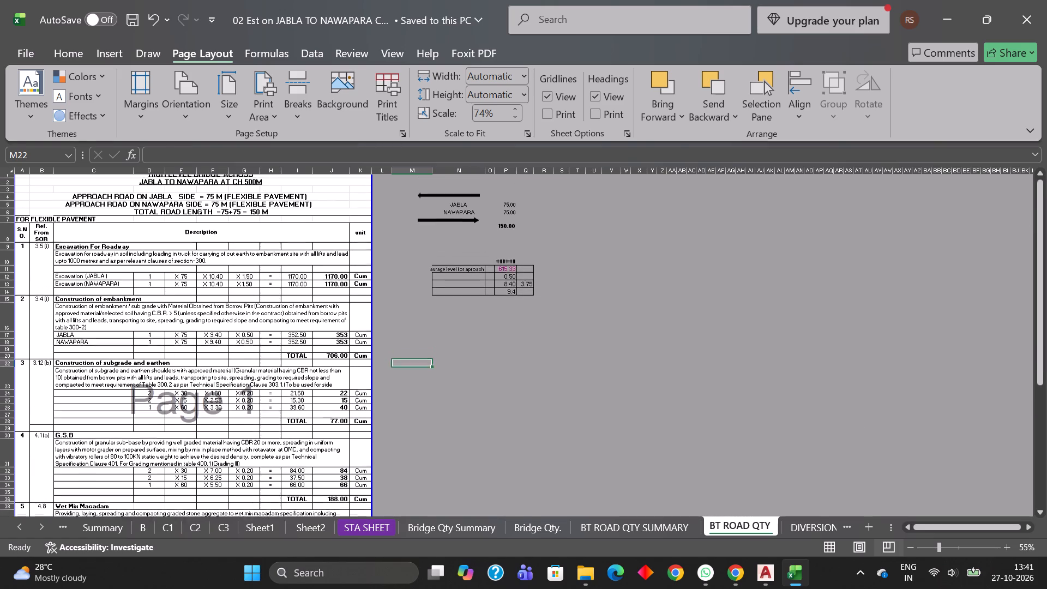
# Move the page 3 break on the BT ROAD QTY sheet up so that item 12, PCC M-15 below foundation, starts the page.
pyautogui.scroll(5, 380, 375)
pyautogui.scroll(-4, 421, 406)
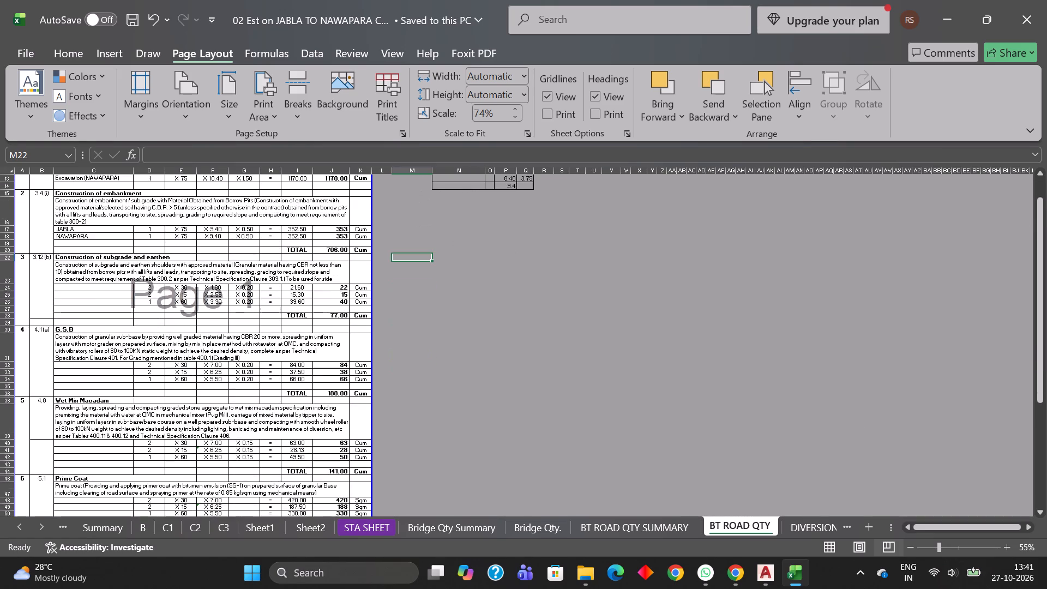
pyautogui.scroll(-12, 421, 411)
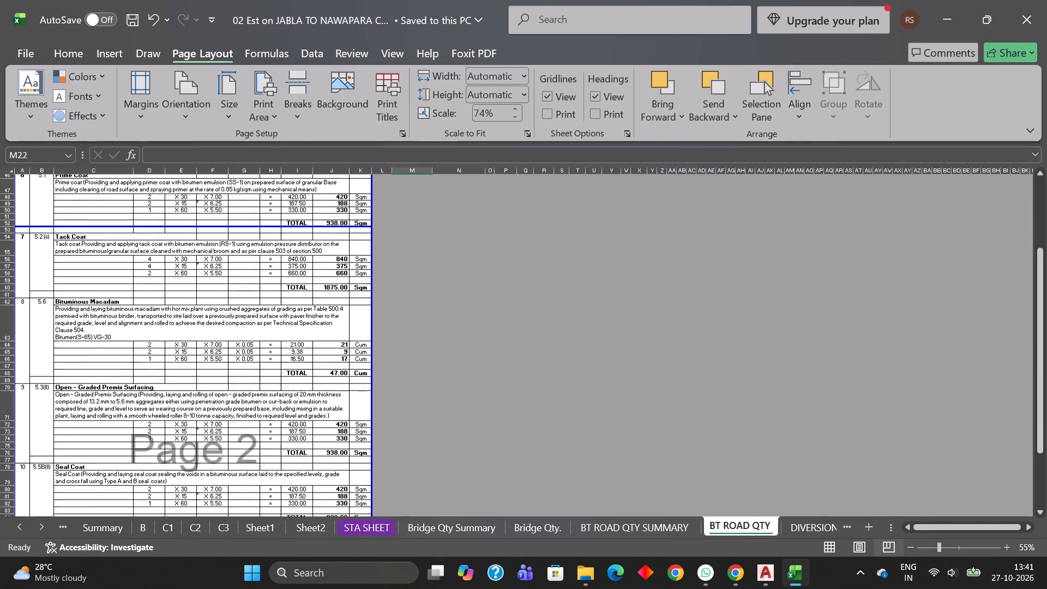
pyautogui.scroll(-9, 421, 412)
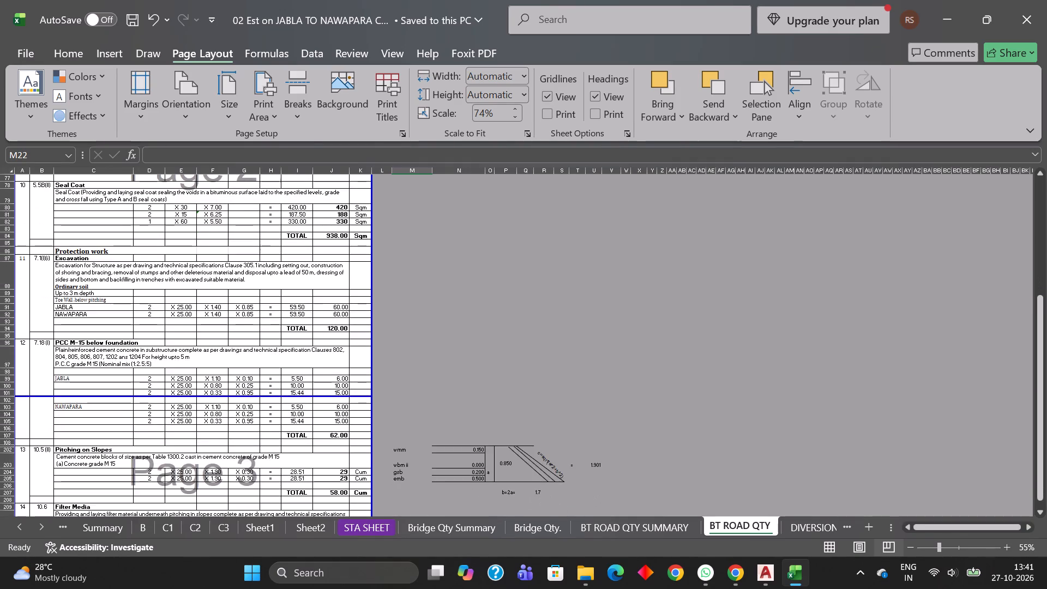
pyautogui.scroll(-5, 419, 414)
pyautogui.scroll(2, 418, 414)
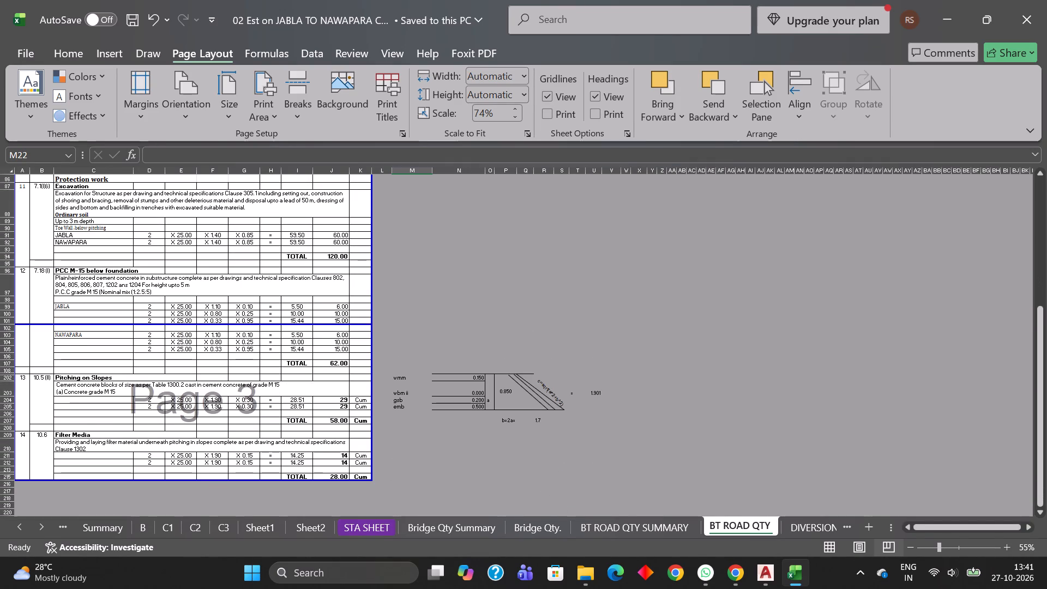
pyautogui.moveTo(310, 323); pyautogui.dragTo(313, 264)
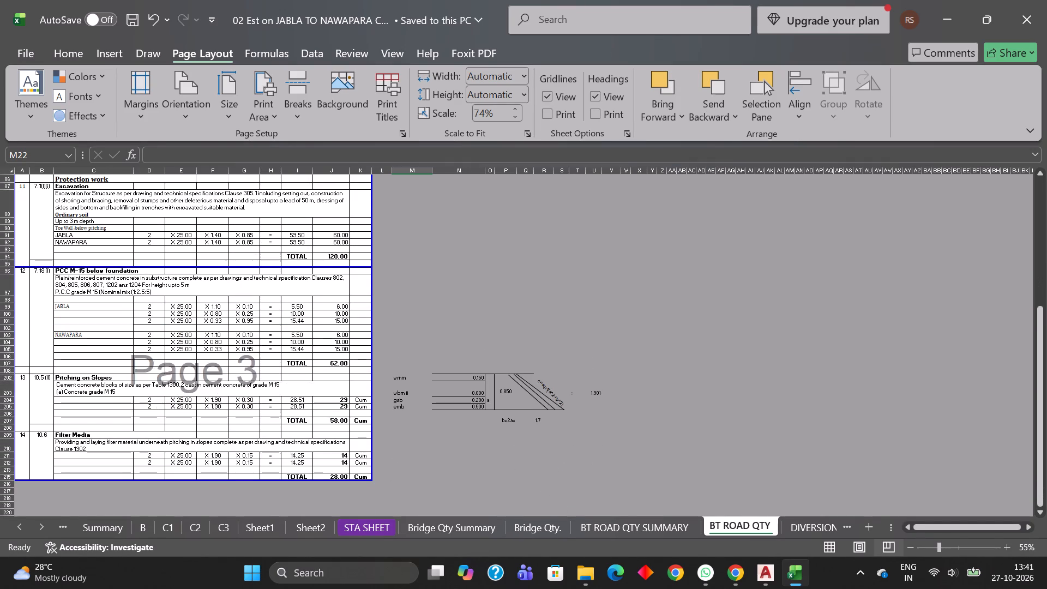
# Recheck the page breaks across all three pages of the BT ROAD QTY sheet.
pyautogui.scroll(18, 426, 396)
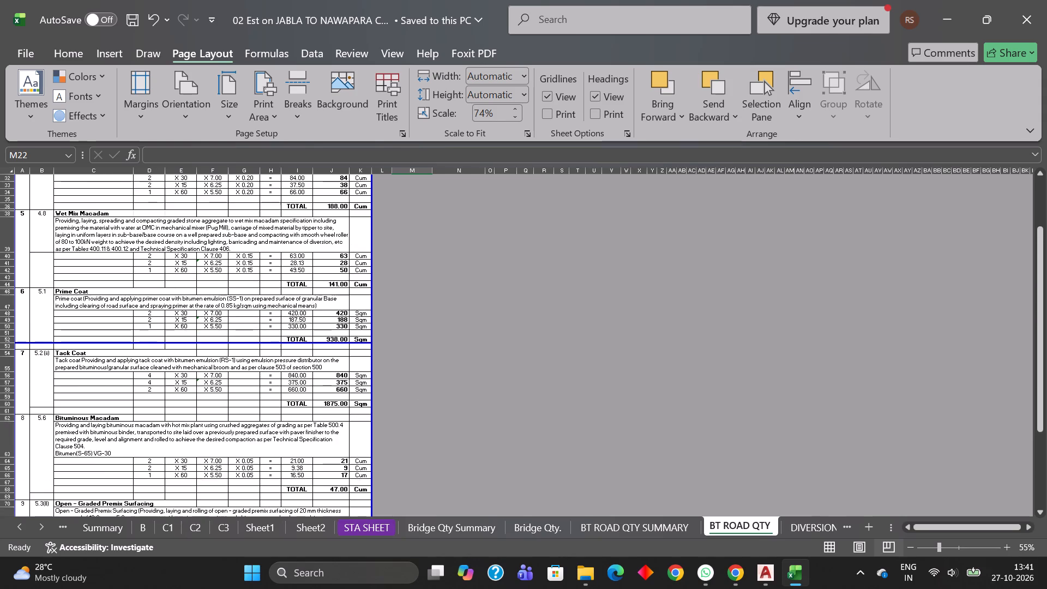
pyautogui.keyDown('ctrl'); pyautogui.scroll(-3, 426, 393); pyautogui.keyUp('ctrl')
pyautogui.scroll(-19, 423, 390)
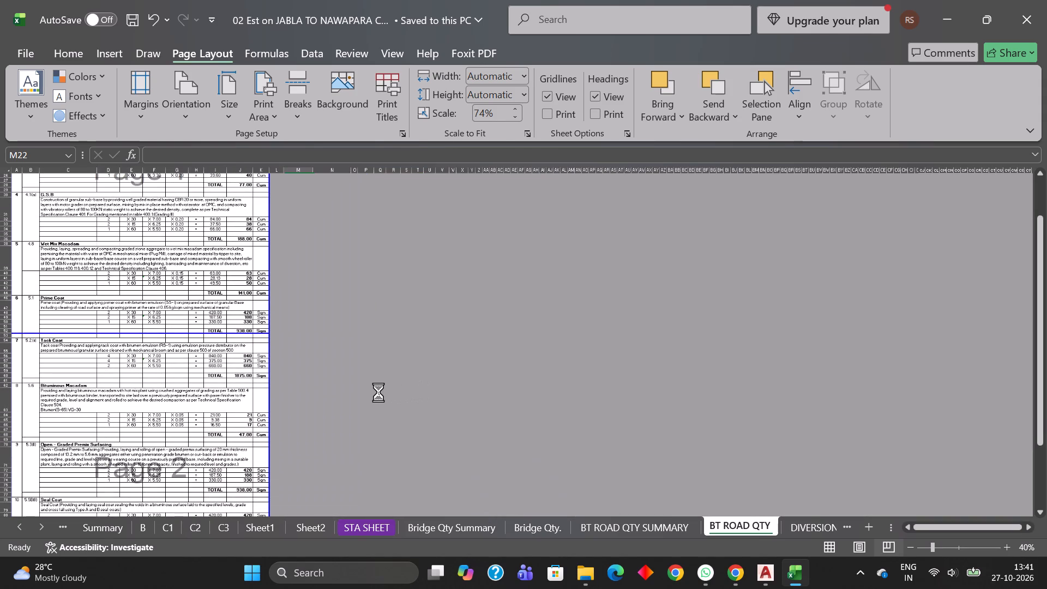
pyautogui.scroll(-9, 288, 389)
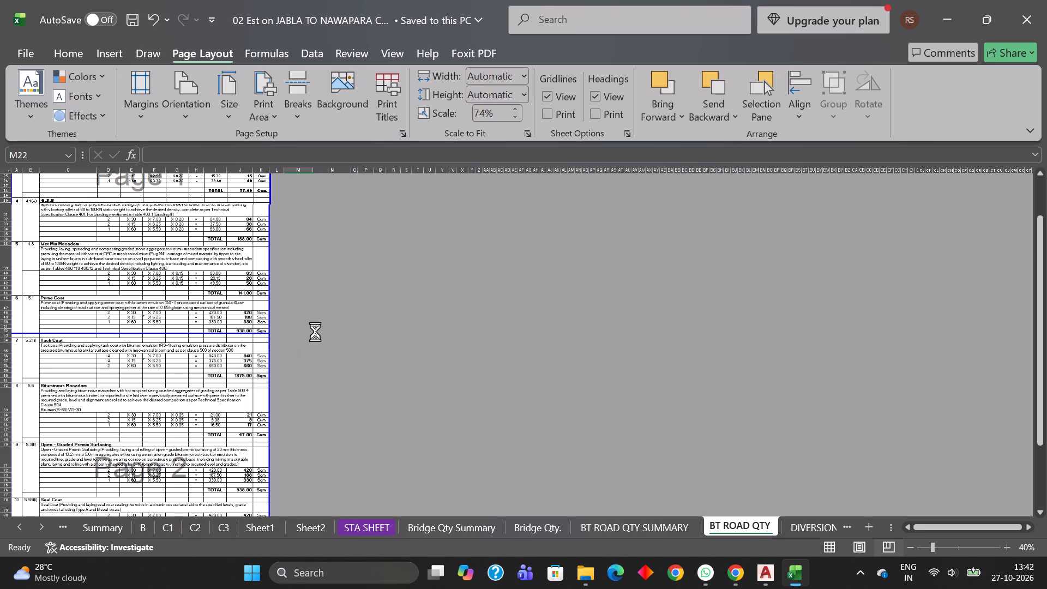
pyautogui.click(762, 403)
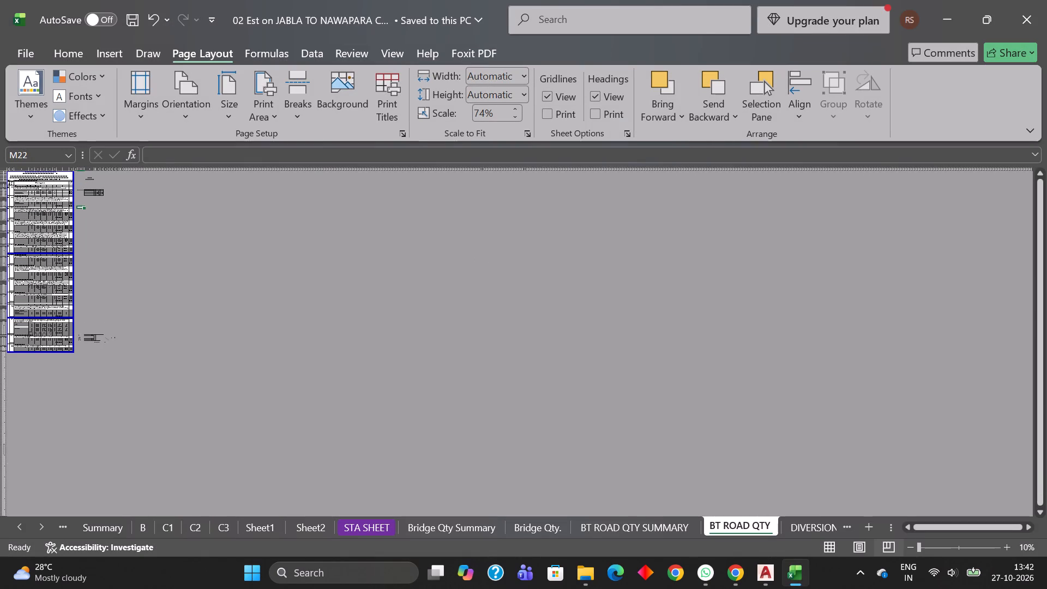
pyautogui.keyDown('ctrl'); pyautogui.scroll(3, 31, 368); pyautogui.keyUp('ctrl')
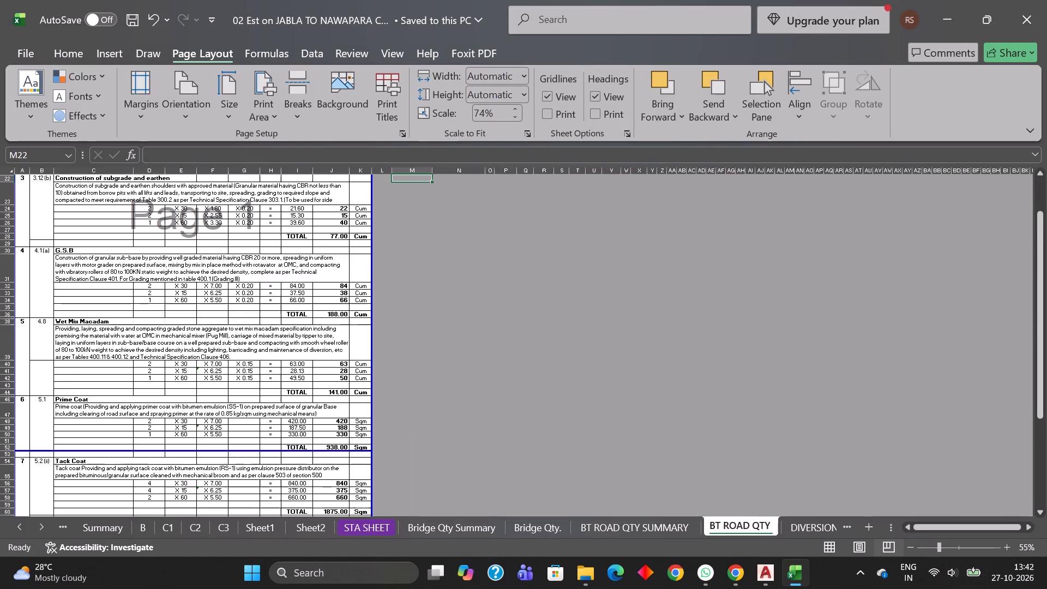
pyautogui.scroll(-18, 273, 381)
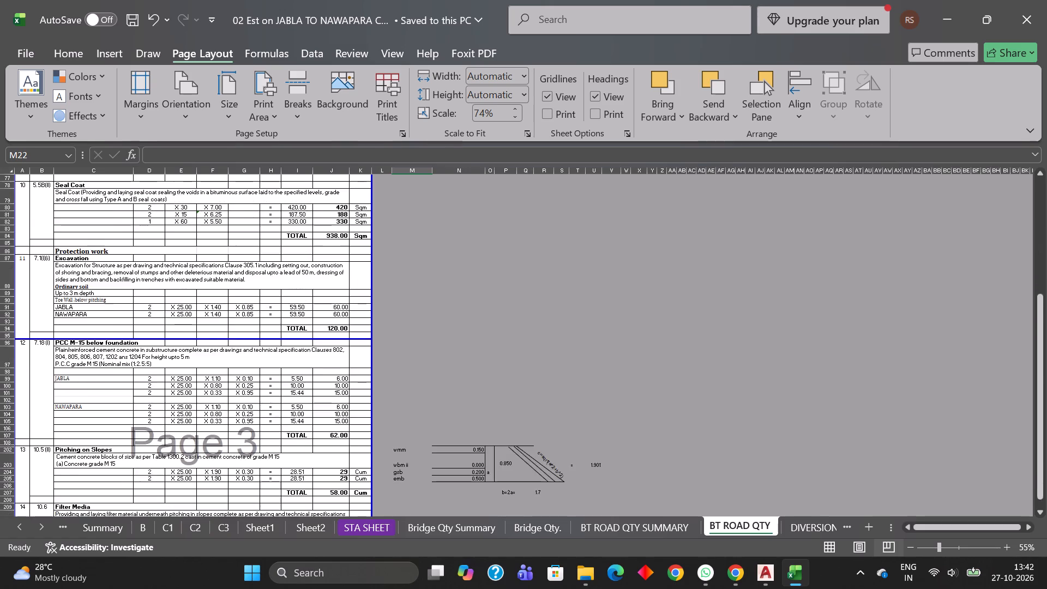
pyautogui.scroll(-6, 270, 394)
# Extend the page width on the DIVERSION ROAD QTY. sheet so the Unit column is included with its table.
pyautogui.click(796, 526)
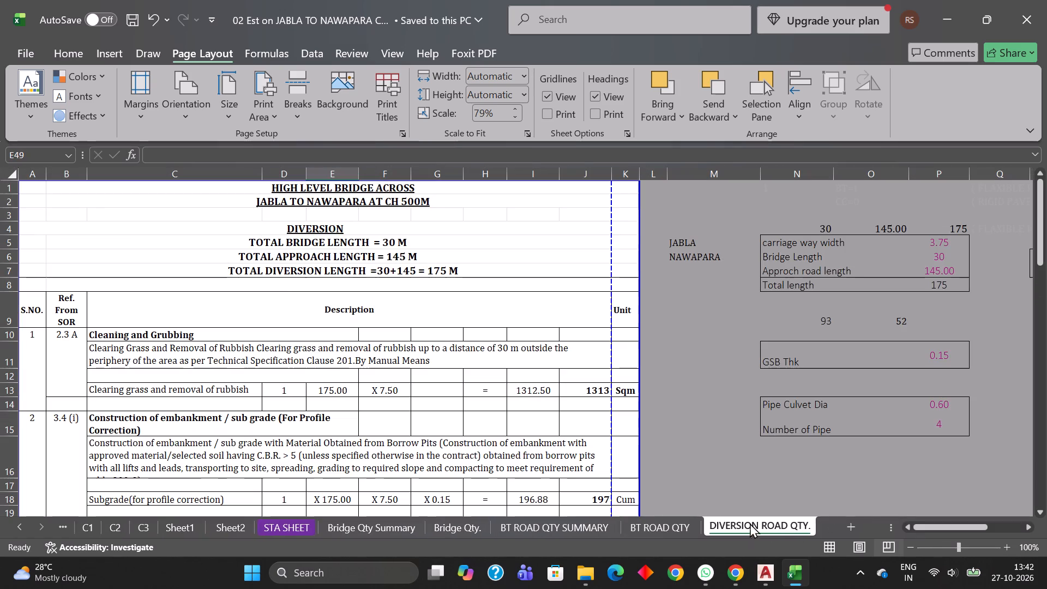
pyautogui.moveTo(610, 358); pyautogui.dragTo(637, 361)
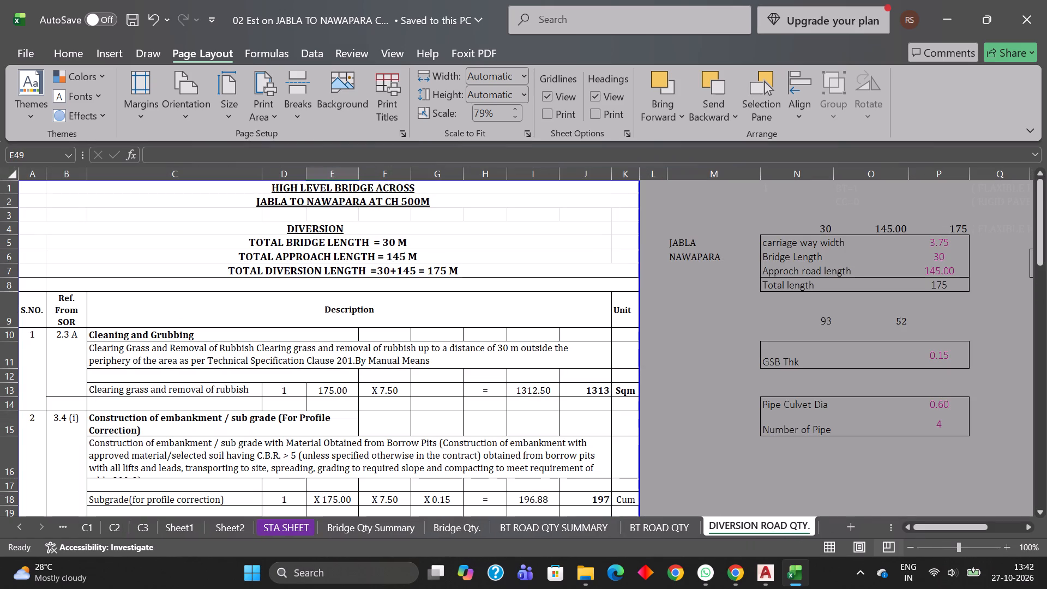
# Review the page breaks on the DIVERSION ROAD QTY. sheet, from the title through the backfilling behind abutment item.
pyautogui.scroll(-9, 510, 397)
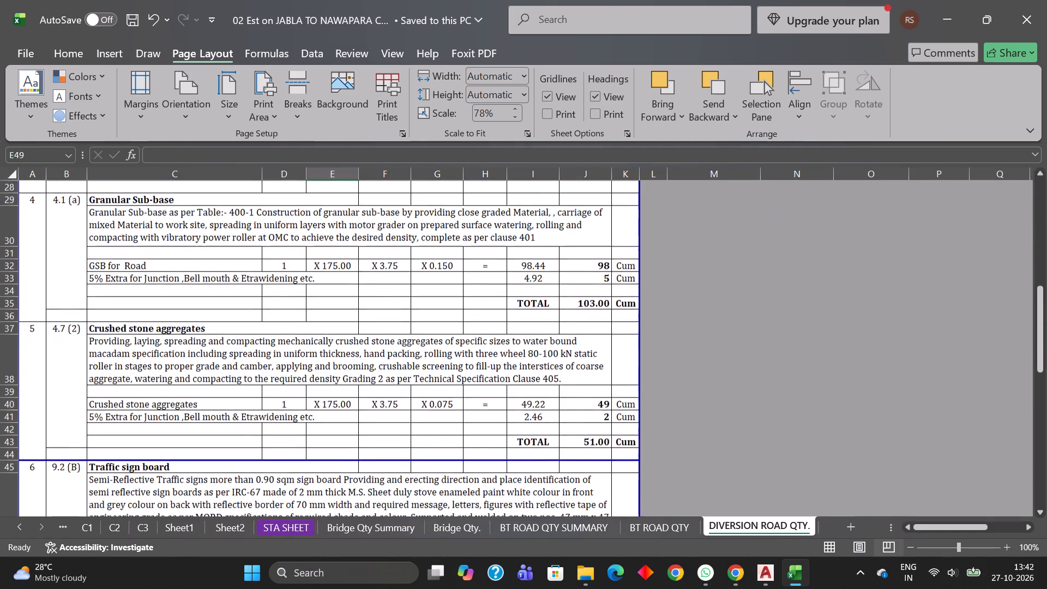
pyautogui.scroll(-15, 482, 399)
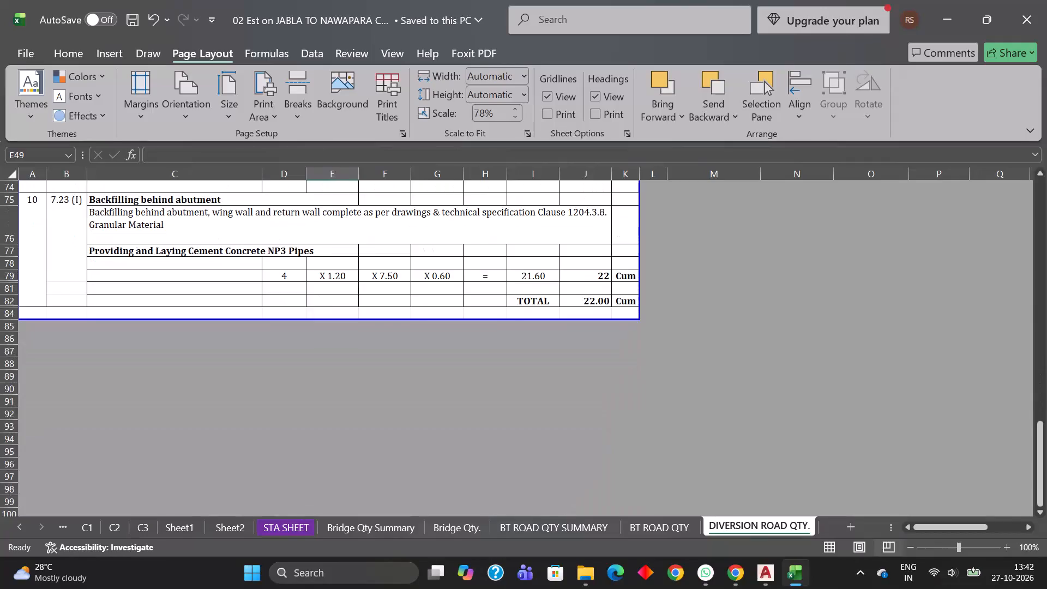
pyautogui.scroll(20, 519, 430)
pyautogui.scroll(6, 519, 430)
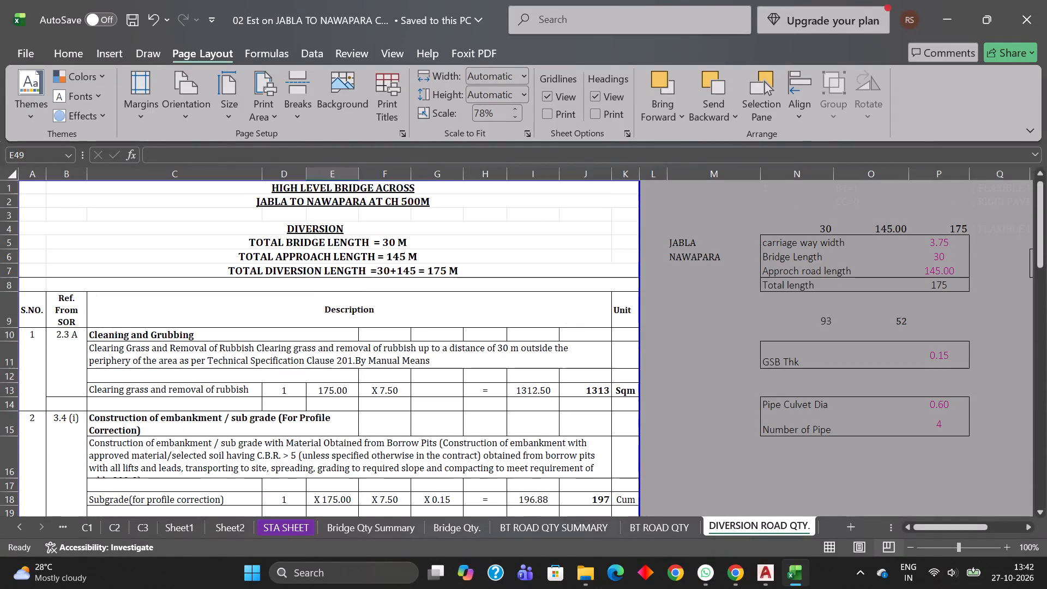
pyautogui.scroll(10, 353, 373)
# Save the entire workbook as a PDF in the 06 ESTIMATE folder, replacing the existing 02 Est on JABLA TO NAWAPARA CH 500 PDF.
pyautogui.click(25, 49)
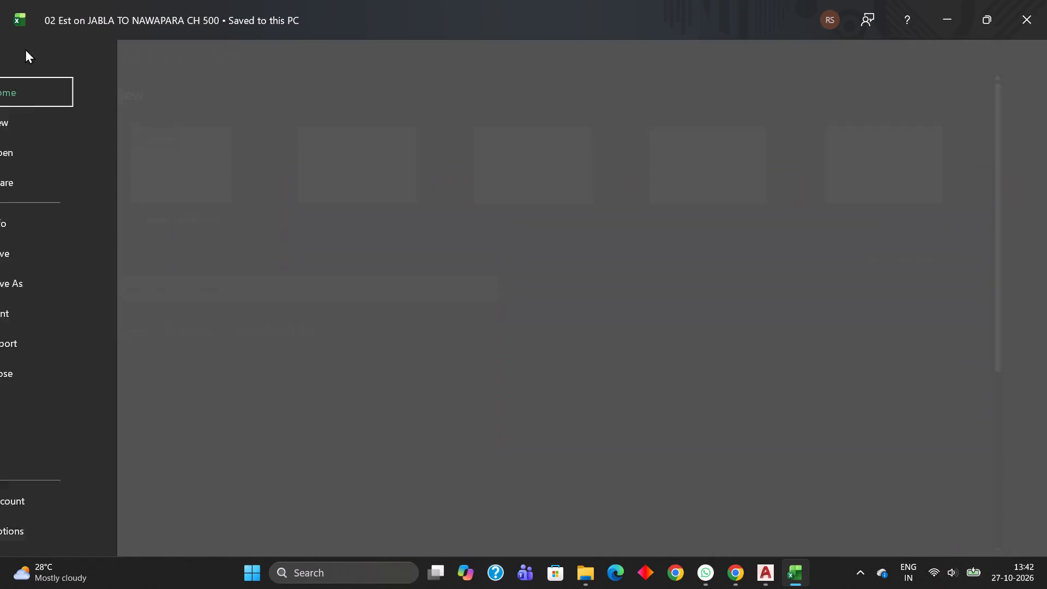
pyautogui.click(58, 283)
pyautogui.click(552, 189)
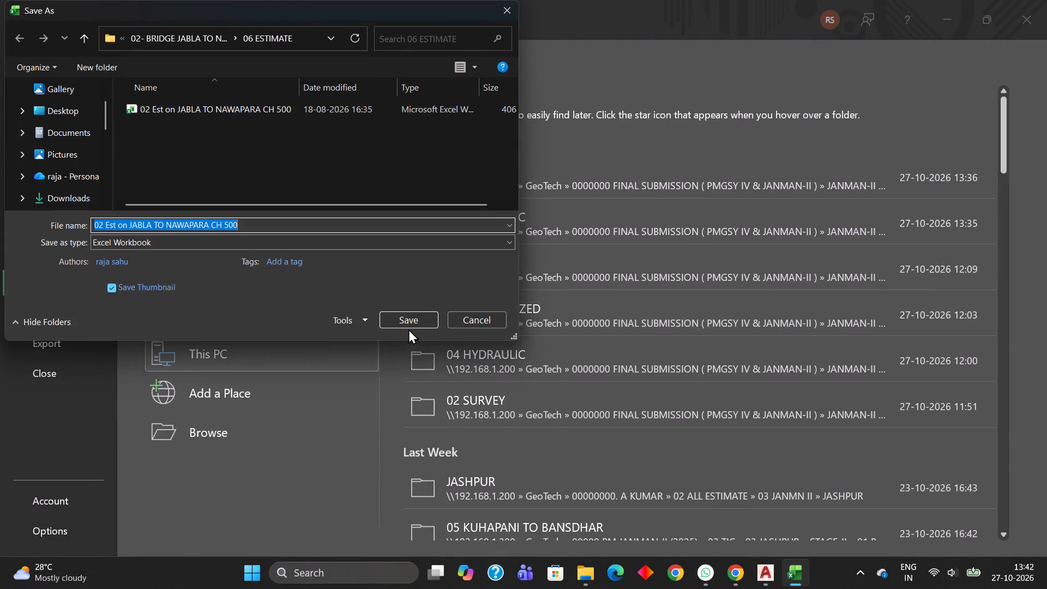
pyautogui.click(238, 245)
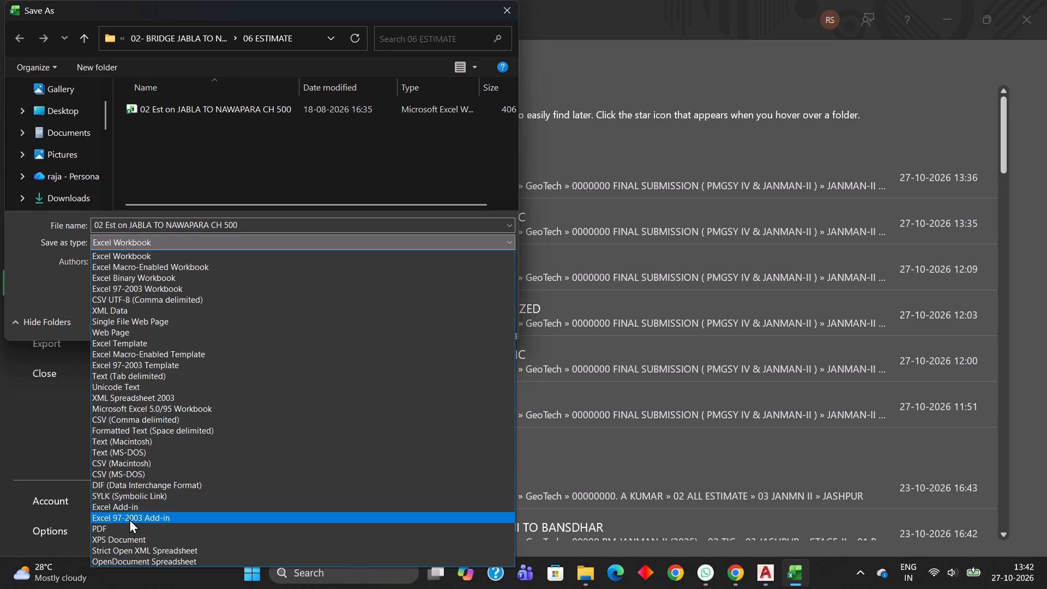
pyautogui.click(124, 525)
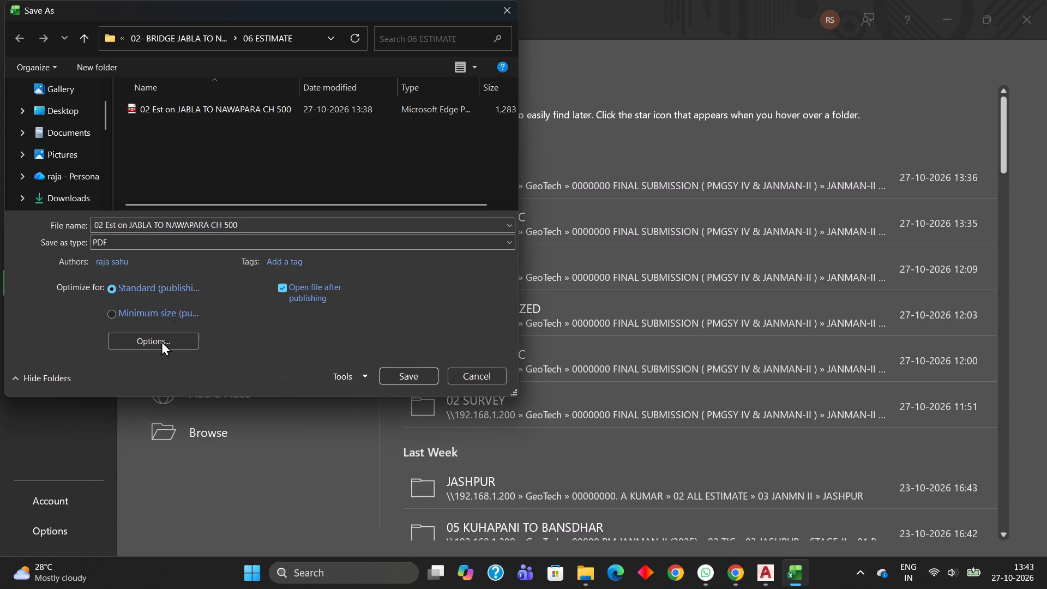
pyautogui.click(161, 342)
pyautogui.click(249, 172)
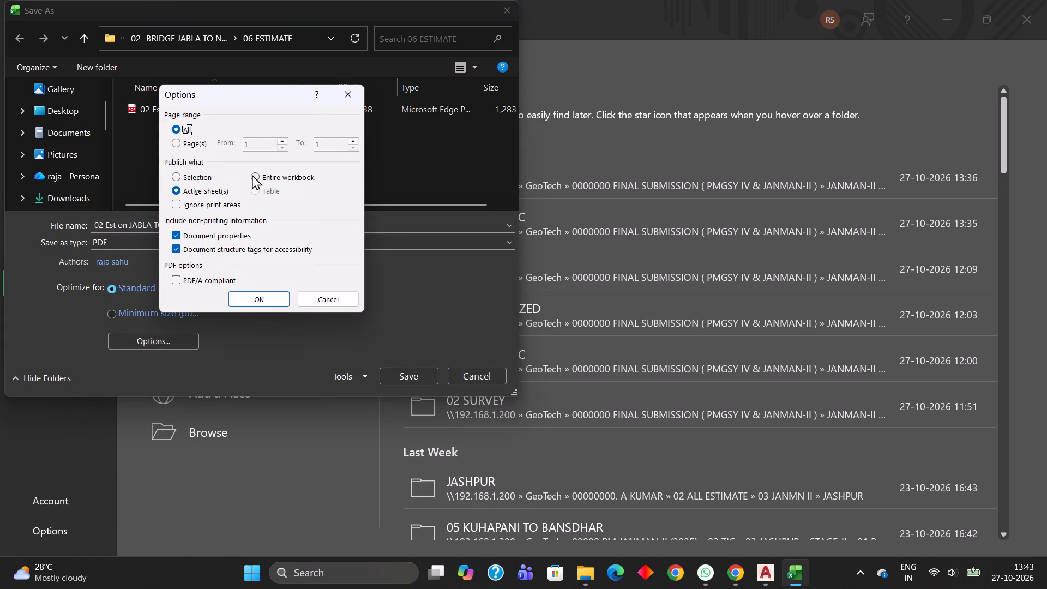
pyautogui.click(256, 175)
pyautogui.click(280, 296)
pyautogui.click(409, 377)
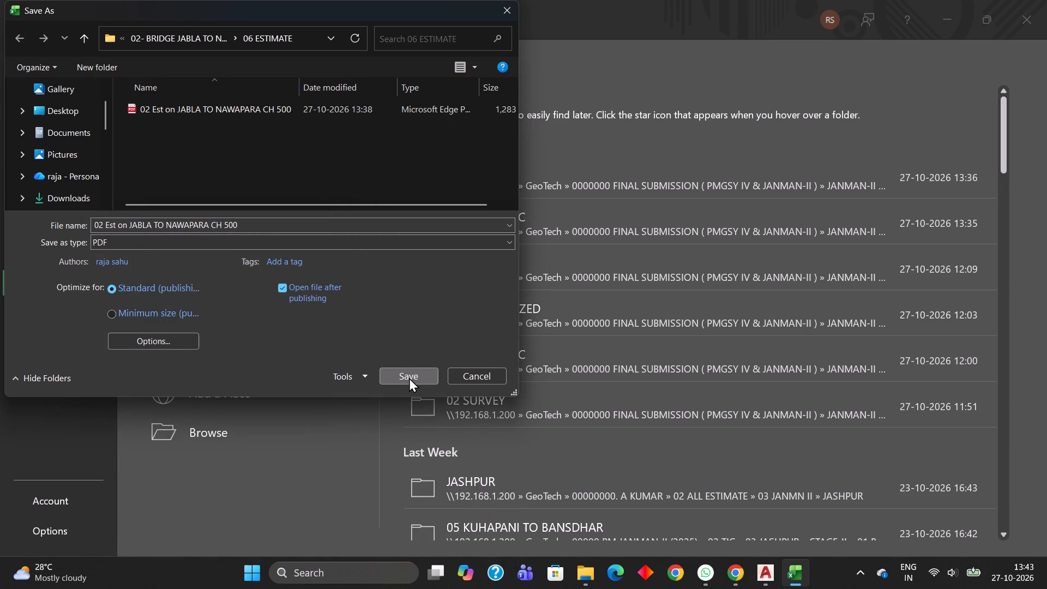
pyautogui.click(561, 289)
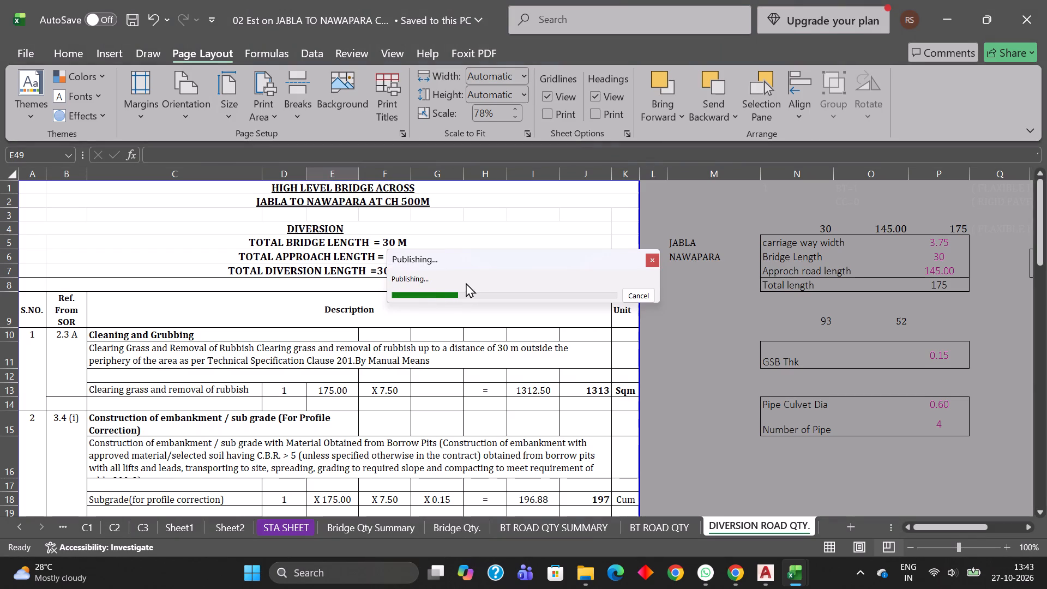
pyautogui.click(947, 14)
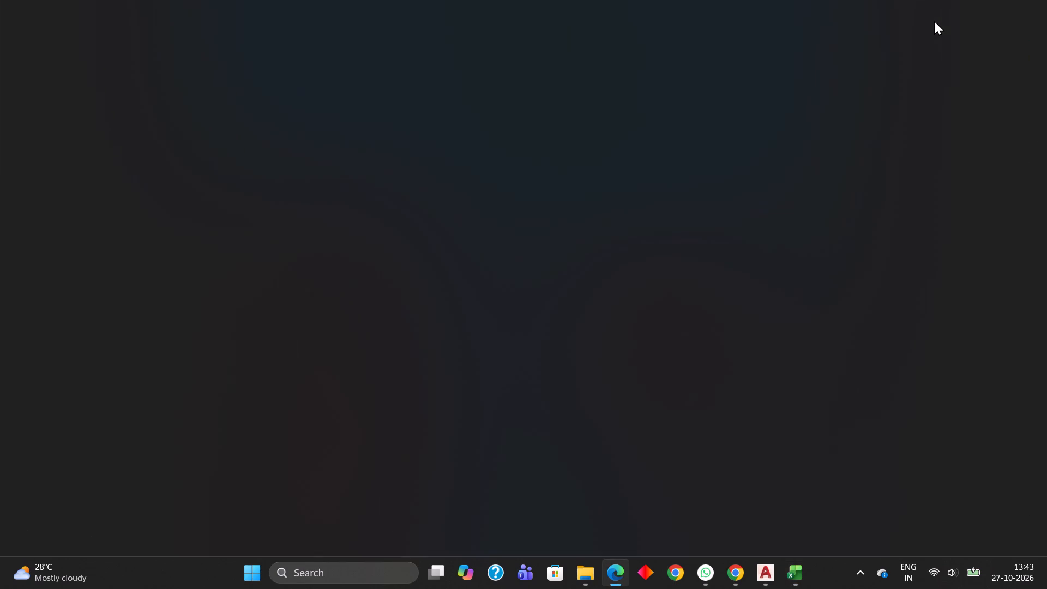
# Check the exported PDF in Edge from page 34 back to page 30, covering the diversion road and BT road quantities.
pyautogui.scroll(6, 585, 296)
pyautogui.scroll(-8, 852, 454)
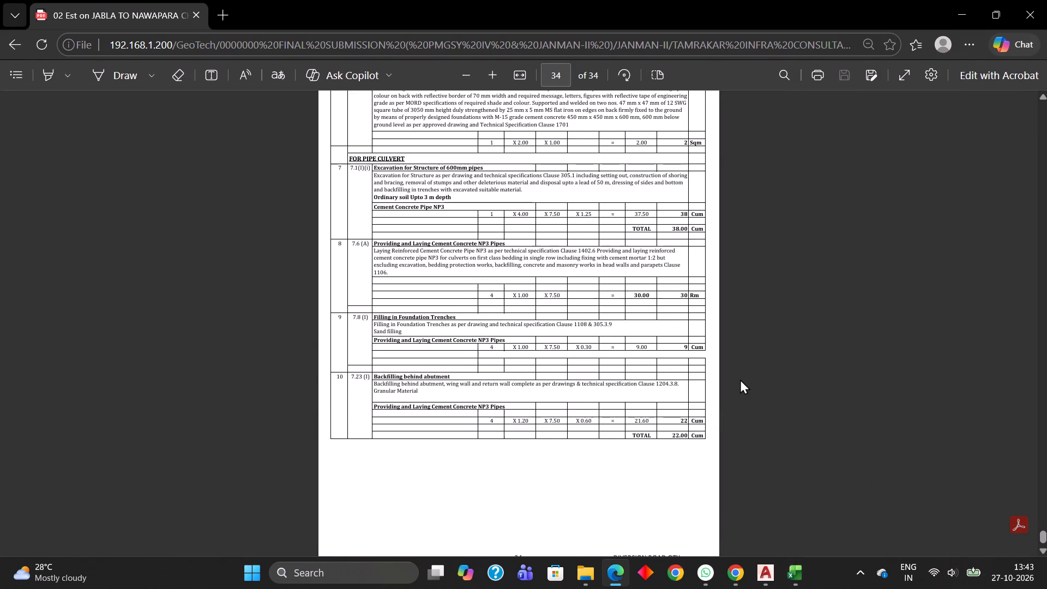
pyautogui.scroll(-12, 740, 379)
pyautogui.scroll(6, 736, 378)
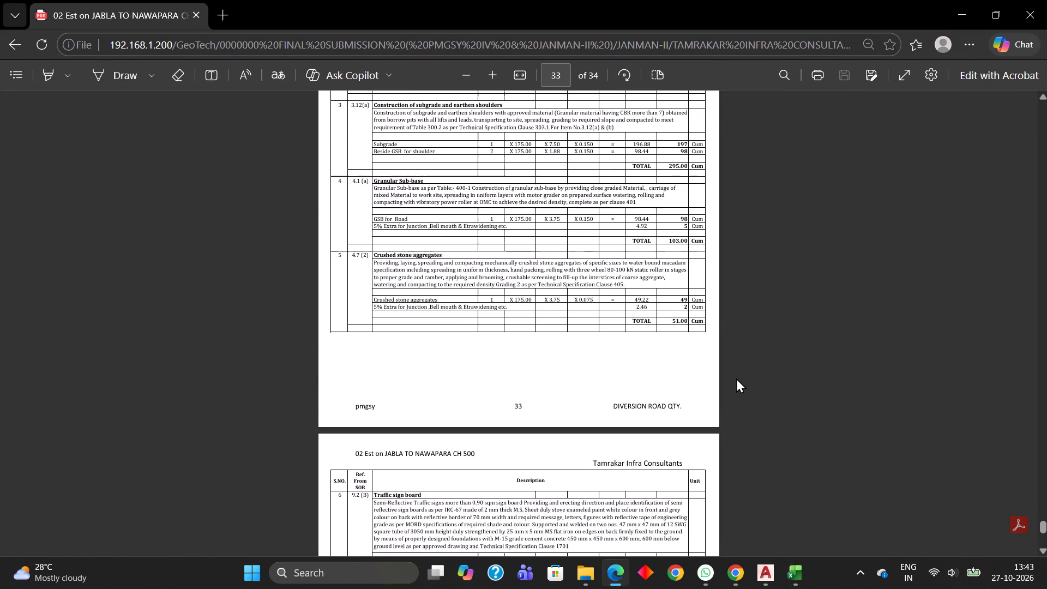
pyautogui.scroll(11, 736, 378)
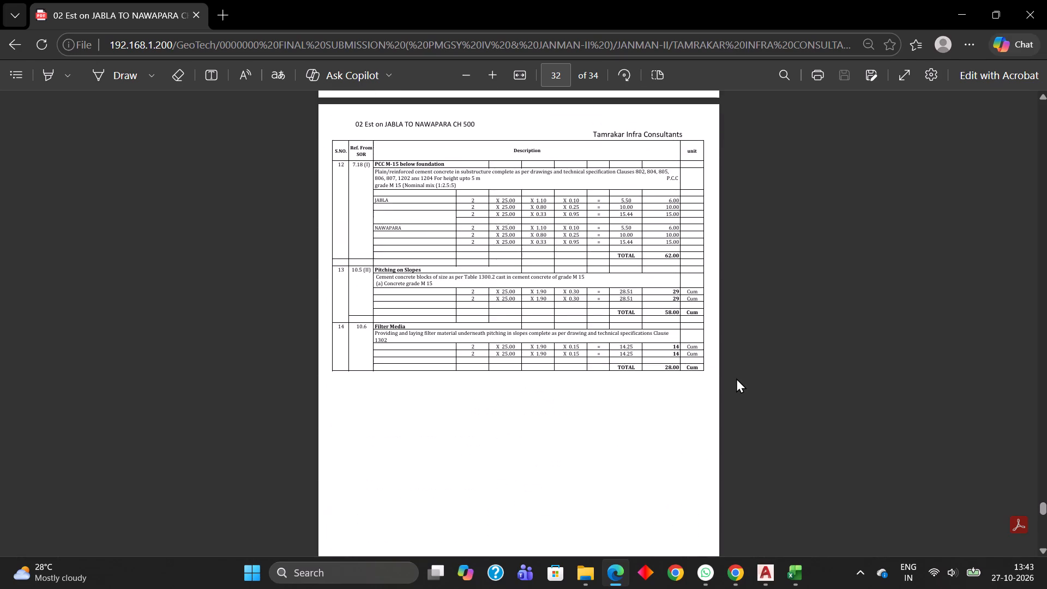
pyautogui.scroll(15, 736, 378)
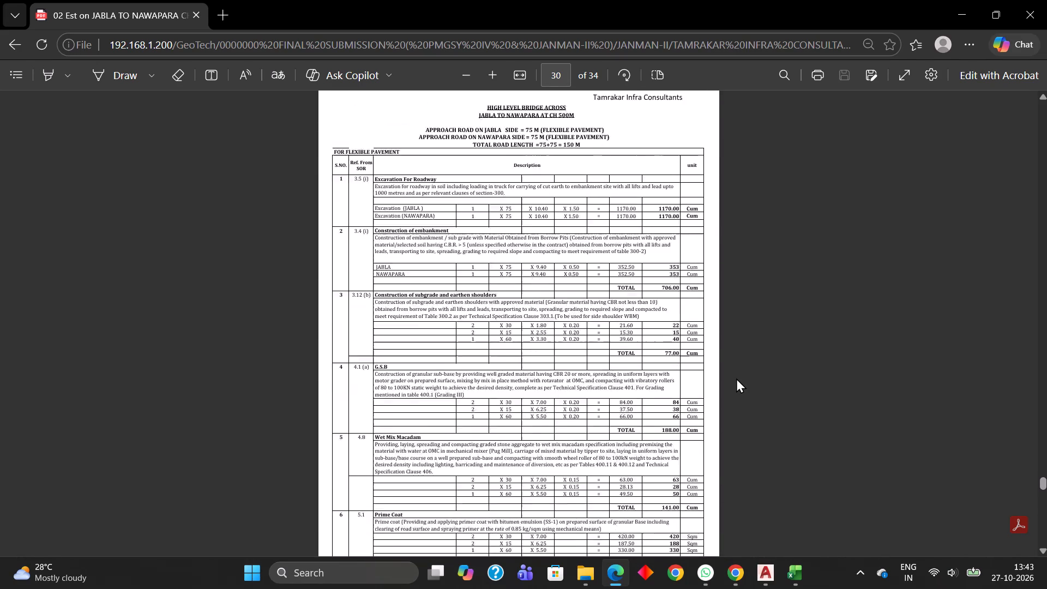
# Check the BT ROAD QTY SUMMARY pages of the PDF, working back to page 26.
pyautogui.scroll(13, 736, 378)
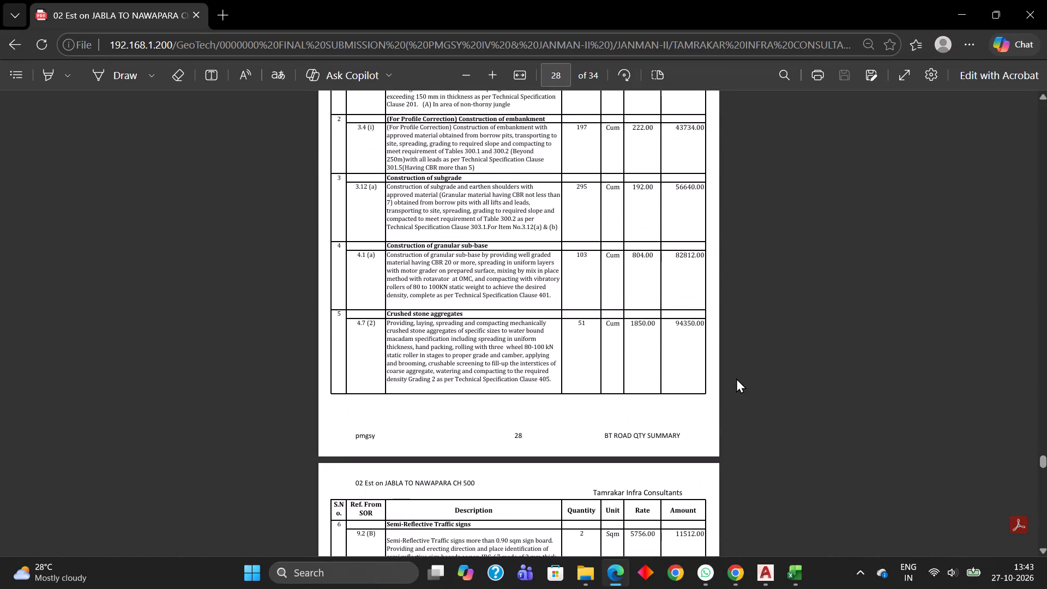
pyautogui.scroll(16, 736, 378)
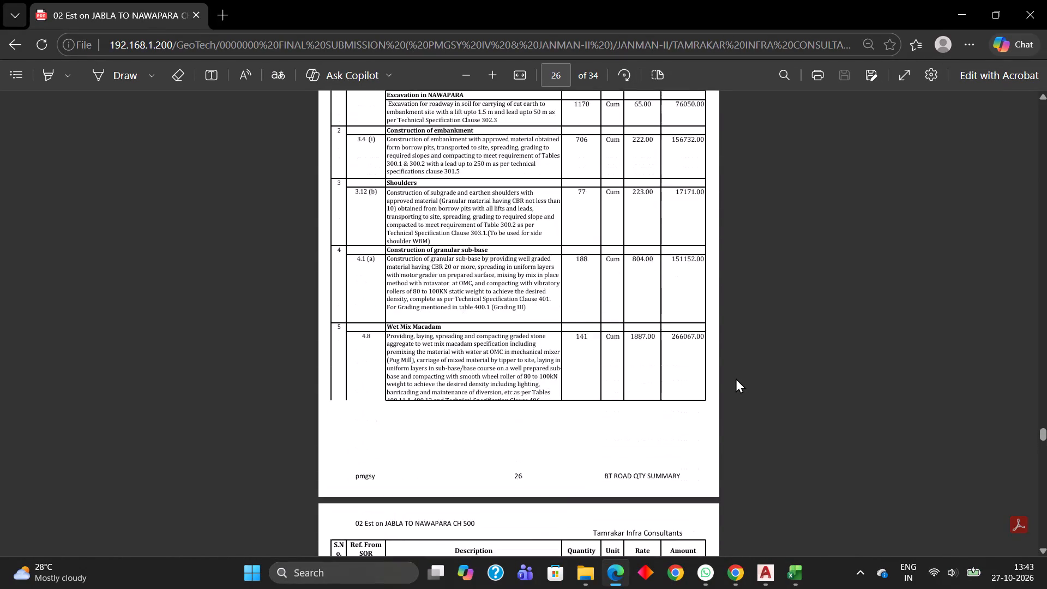
# Check the Bridge Qty. pages of the PDF, working back to the foundation items on page 20.
pyautogui.scroll(15, 736, 378)
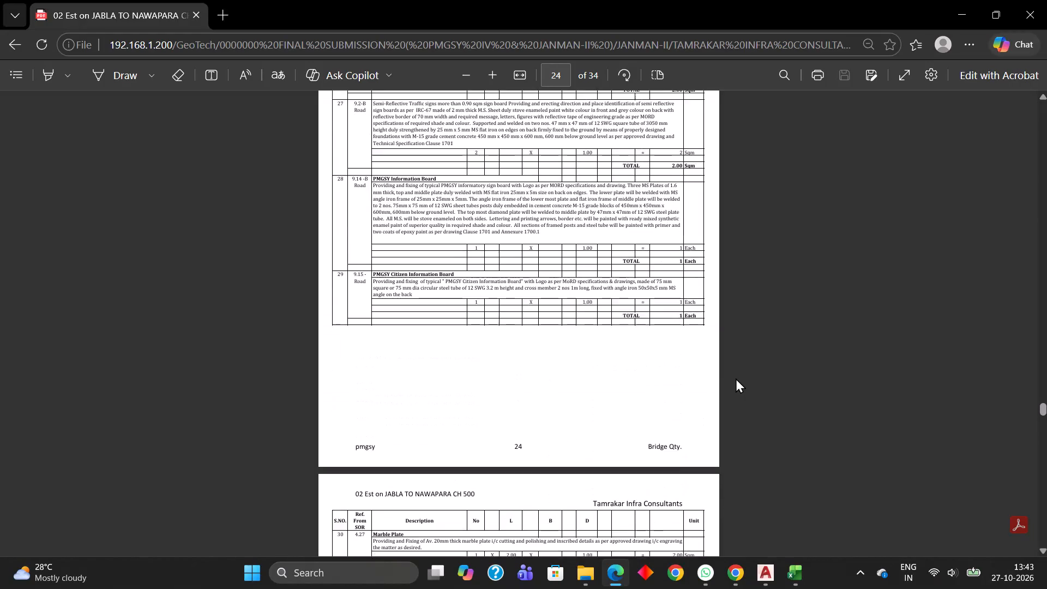
pyautogui.scroll(16, 736, 378)
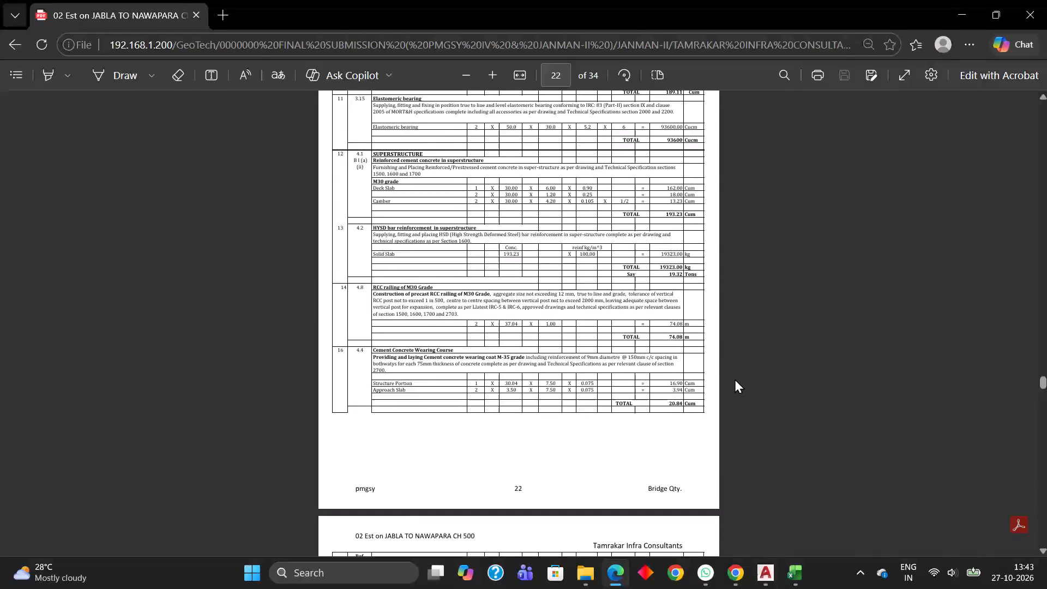
pyautogui.scroll(19, 735, 378)
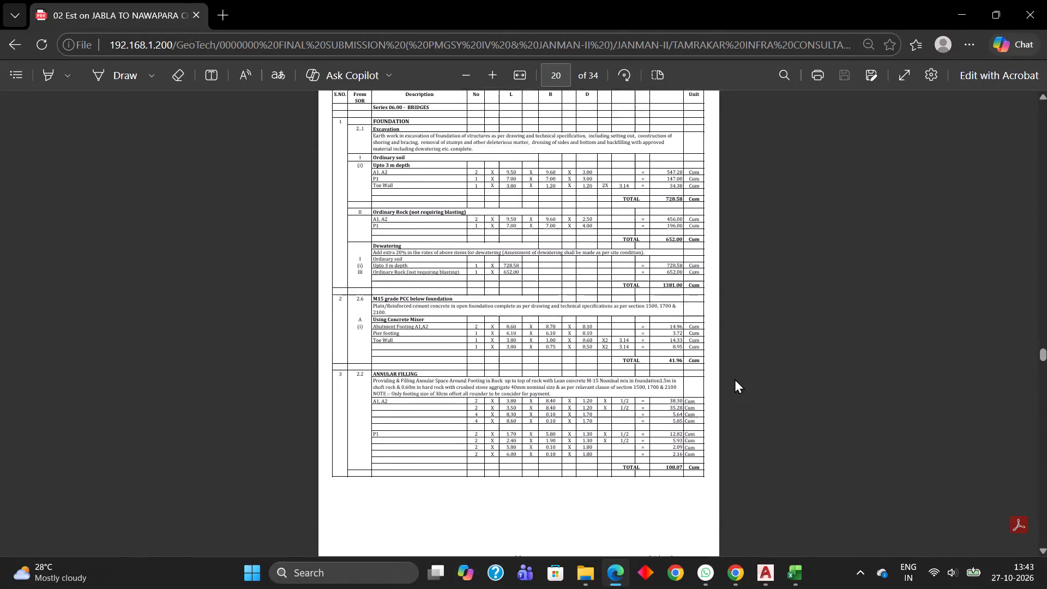
# Check the Bridge Qty Summary pages of the PDF, working back from page 20 to page 15.
pyautogui.scroll(17, 735, 378)
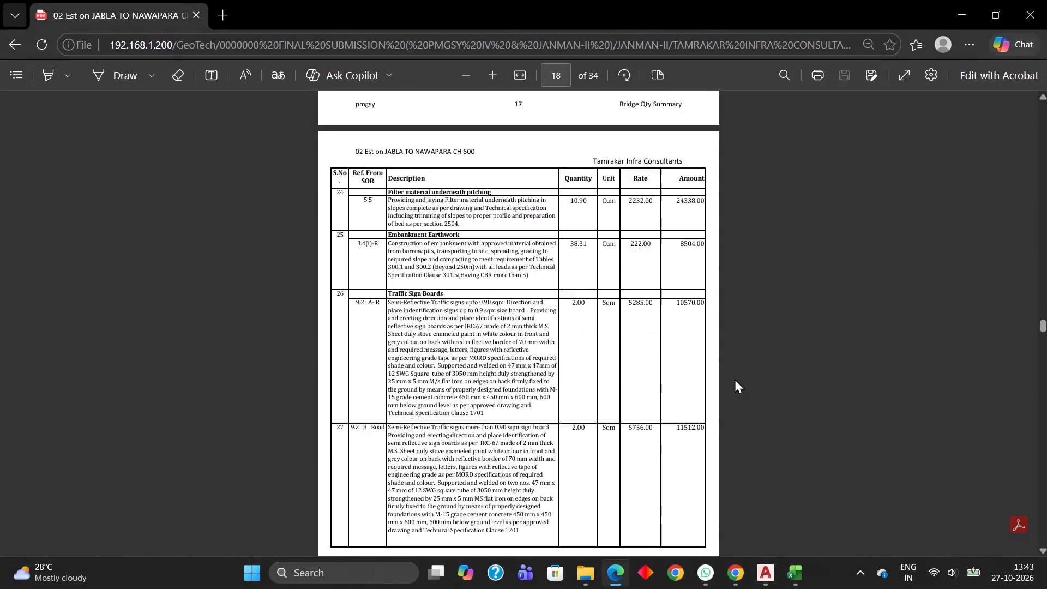
pyautogui.scroll(16, 735, 378)
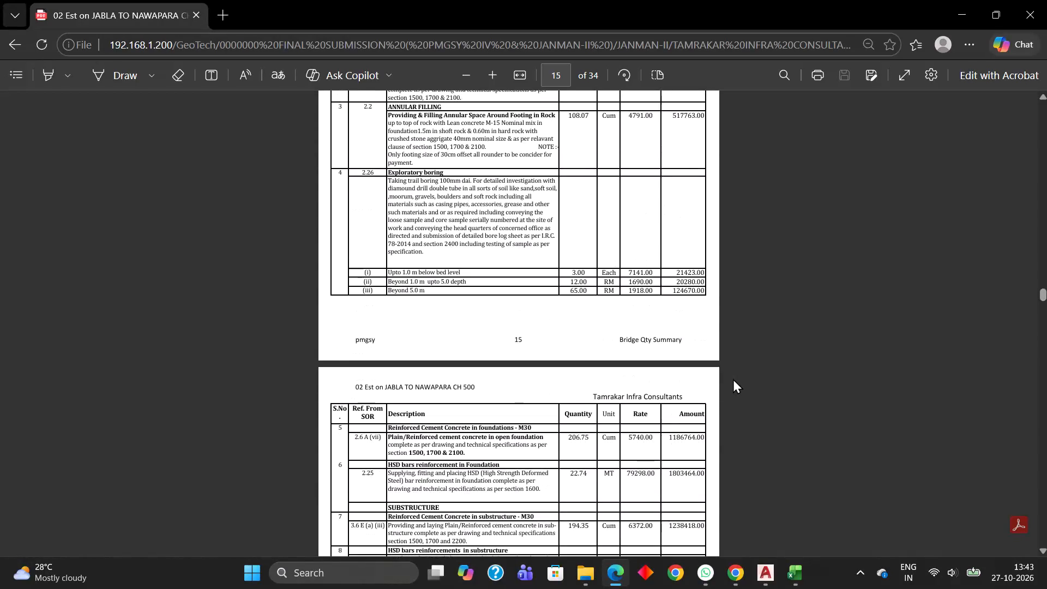
# Check the bridge data sheet, certificate, STA and Proforma C pages of the PDF, working back to page 7.
pyautogui.scroll(15, 733, 378)
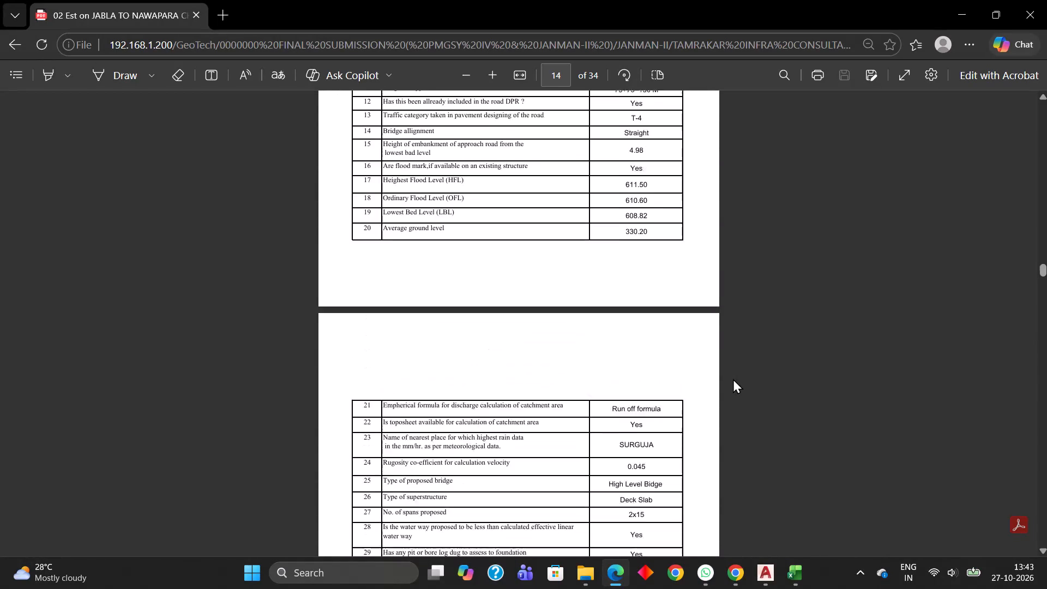
pyautogui.scroll(15, 733, 378)
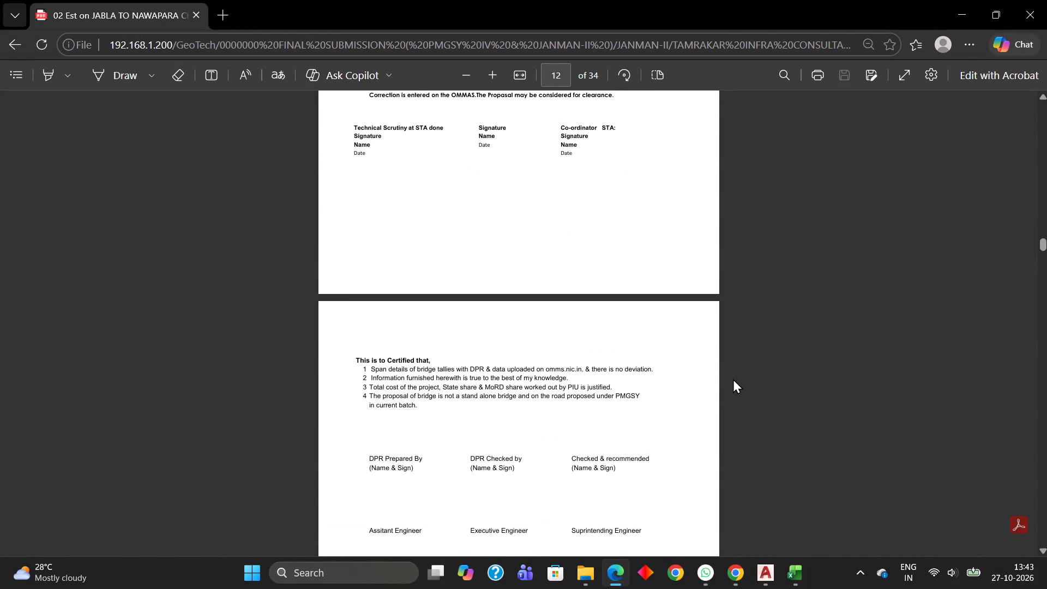
pyautogui.scroll(19, 733, 378)
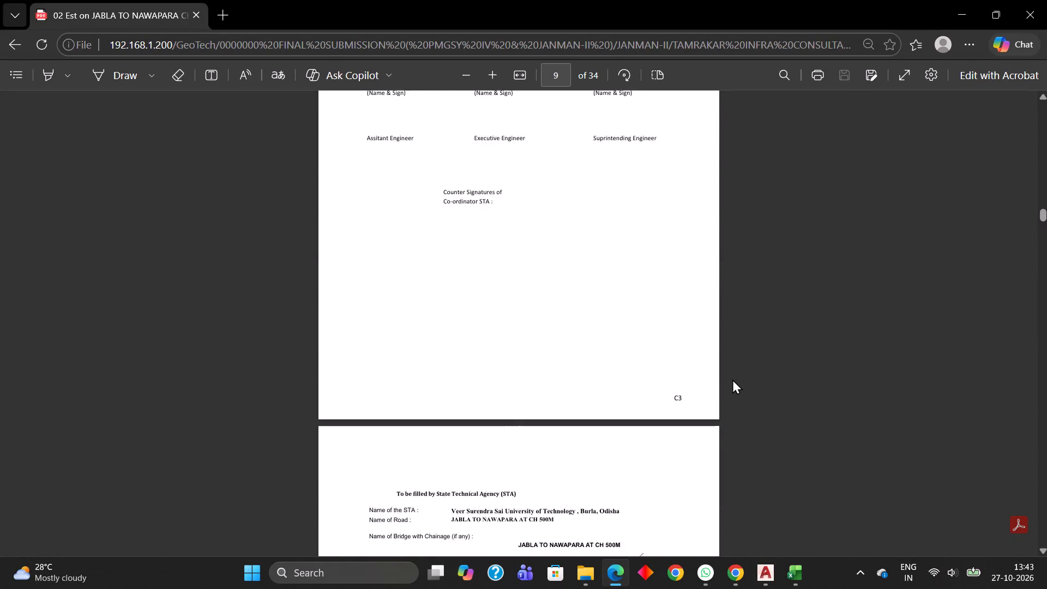
pyautogui.scroll(18, 732, 379)
pyautogui.scroll(3, 725, 366)
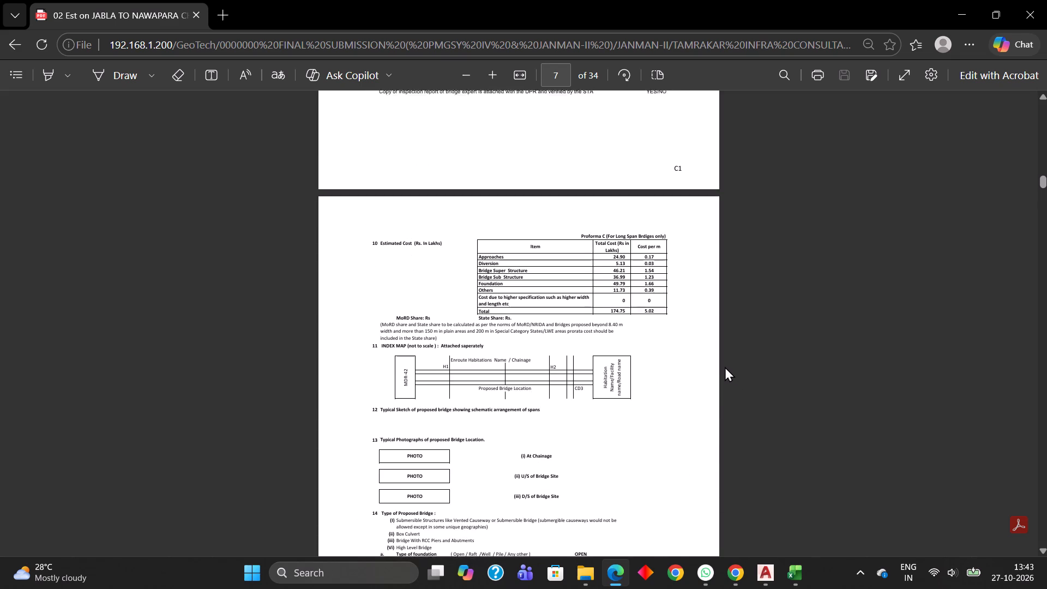
# Check the cost summary, master abstract, check list and Project Report cover back to page 1, and close the PDF.
pyautogui.scroll(15, 725, 366)
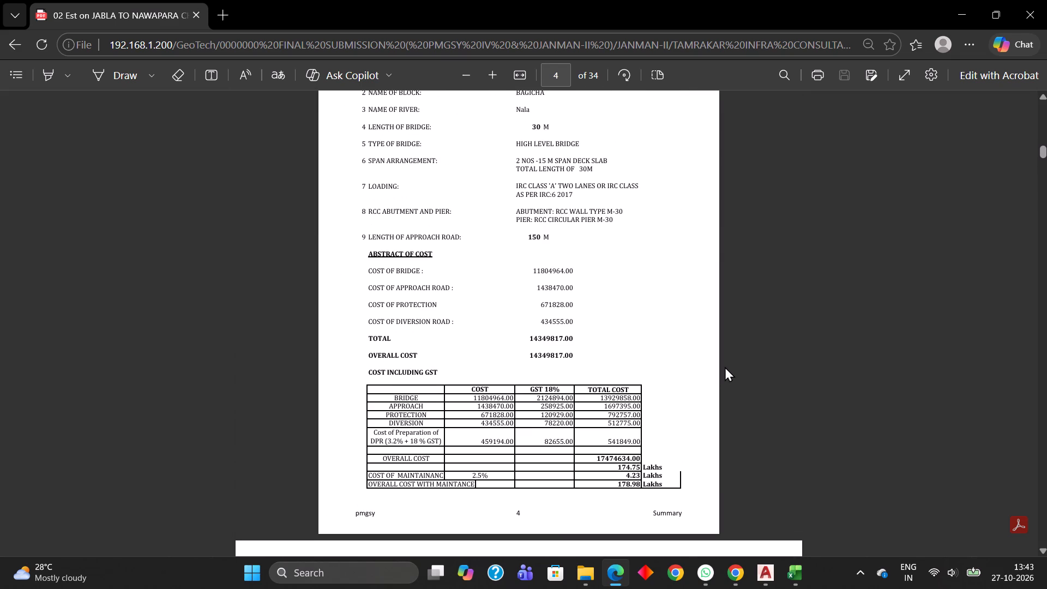
pyautogui.scroll(15, 723, 366)
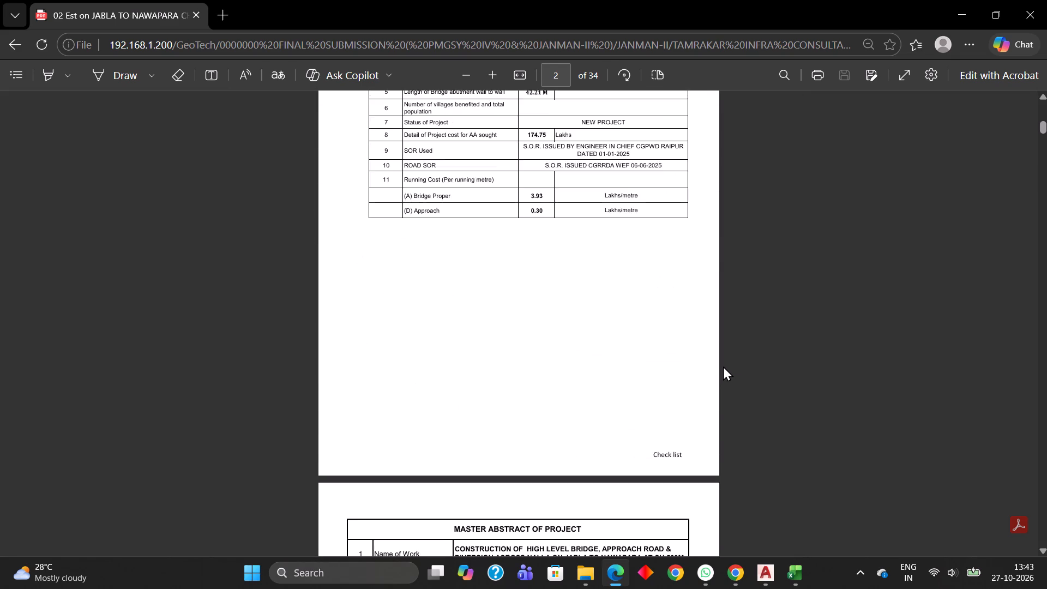
pyautogui.scroll(15, 723, 366)
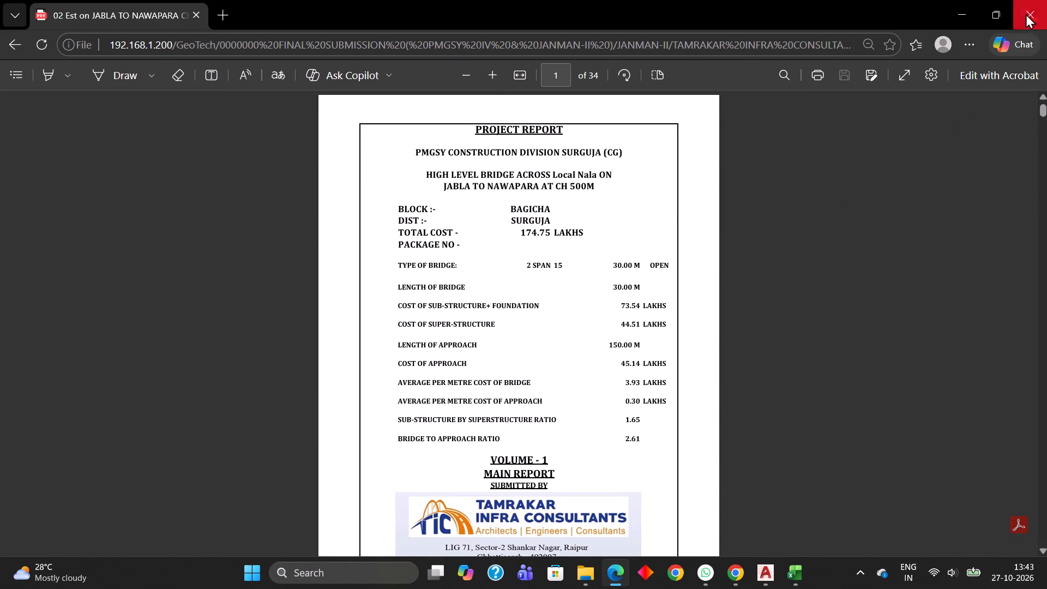
pyautogui.click(1038, 3)
# Save the 02 Est on JABLA TO NAWAPARA CH 500 workbook in Excel.
pyautogui.hotkey('ctrl', 's')
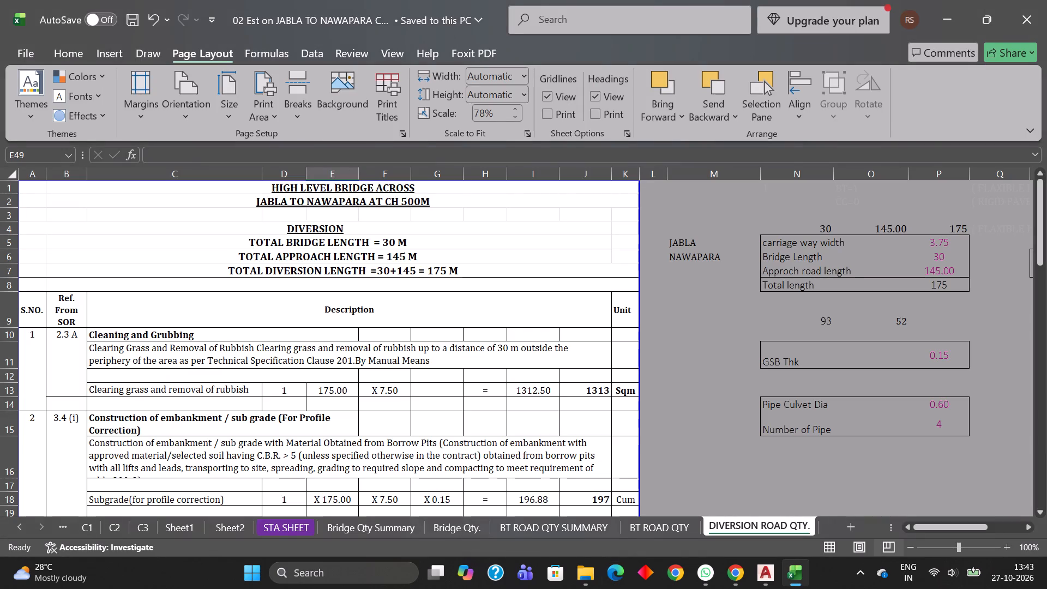